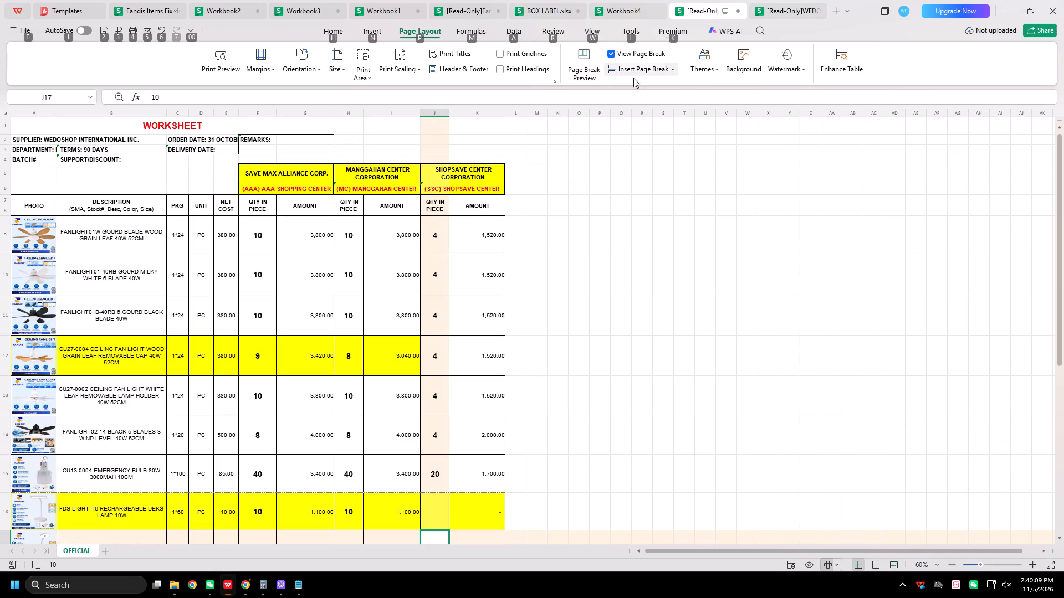
Copy the whole CU19-0001 Detachable & Rechargeable Desk Lamp 10W row, from its photo through the last amount column.
{"action": "scroll", "coordinate": [225, 410], "scroll_direction": "down", "scroll_amount": 5}
{"action": "left_click", "coordinate": [596, 358]}
{"action": "scroll", "coordinate": [166, 382], "scroll_direction": "down", "scroll_amount": 10}
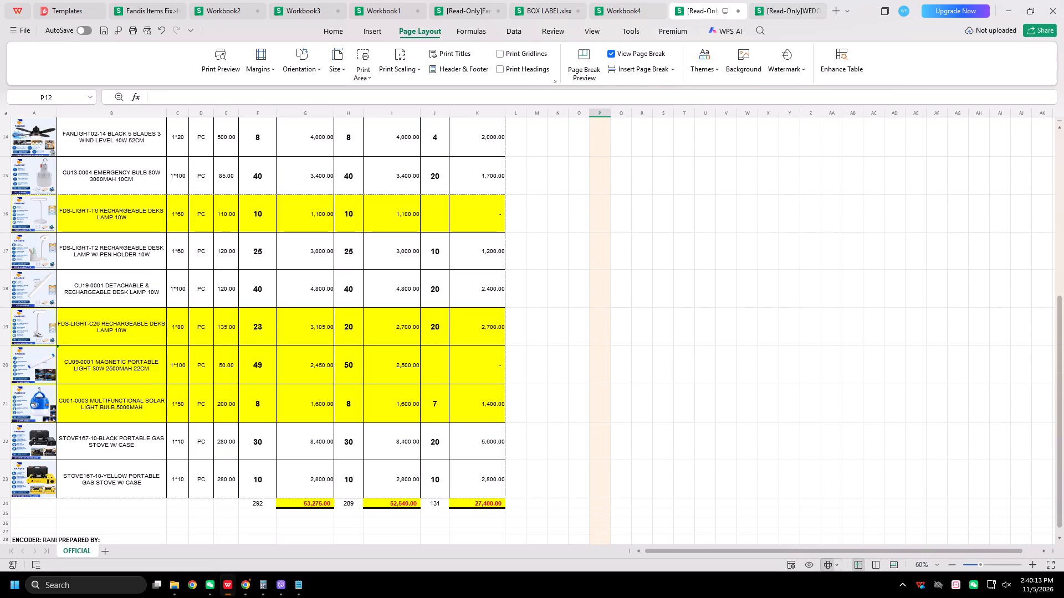
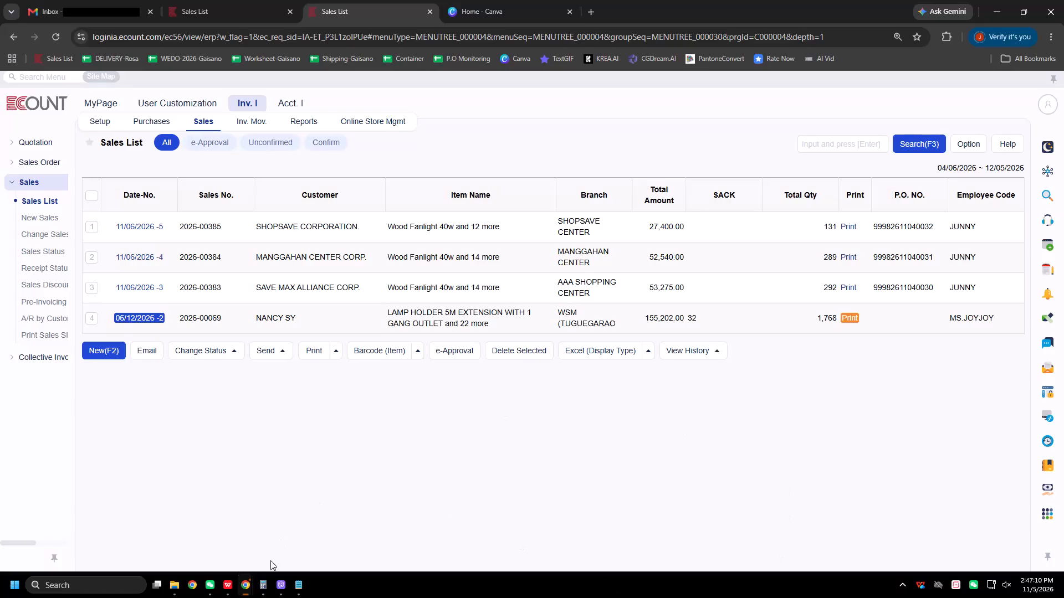
Switch to Weixin and open the private chat whose latest message begins "yes normally bigay".
{"action": "left_click", "coordinate": [213, 584]}
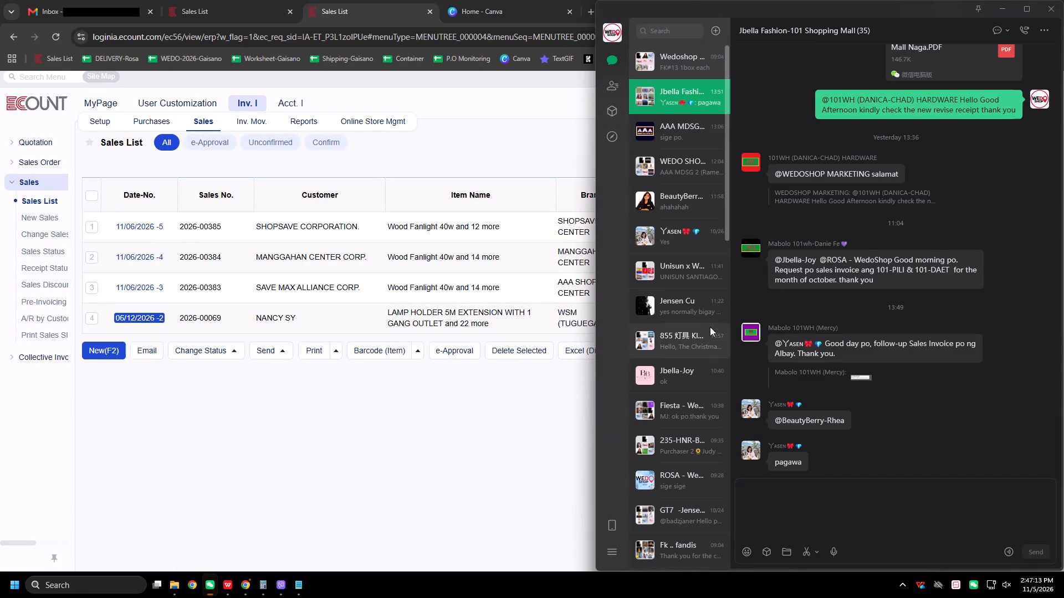
{"action": "left_click", "coordinate": [703, 310]}
Switch to the Fandis item pricelist in WPS, find "d29", and copy the CU19-0001 and FDS-LIGHT-D29R desk lamp rows from picture through quantity per box.
{"action": "left_click", "coordinate": [228, 520]}
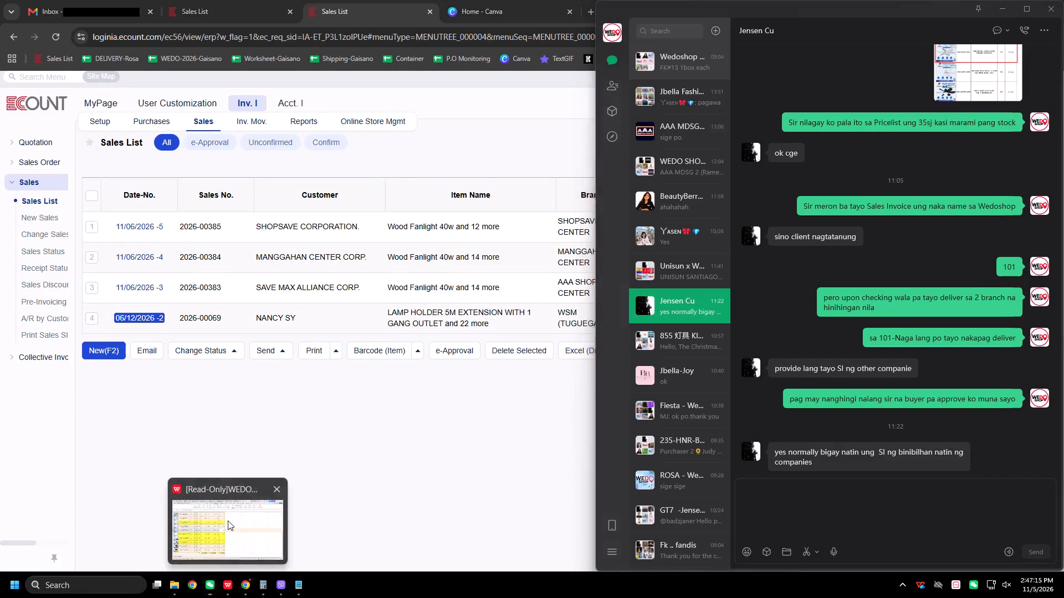
{"action": "left_click", "coordinate": [147, 12]}
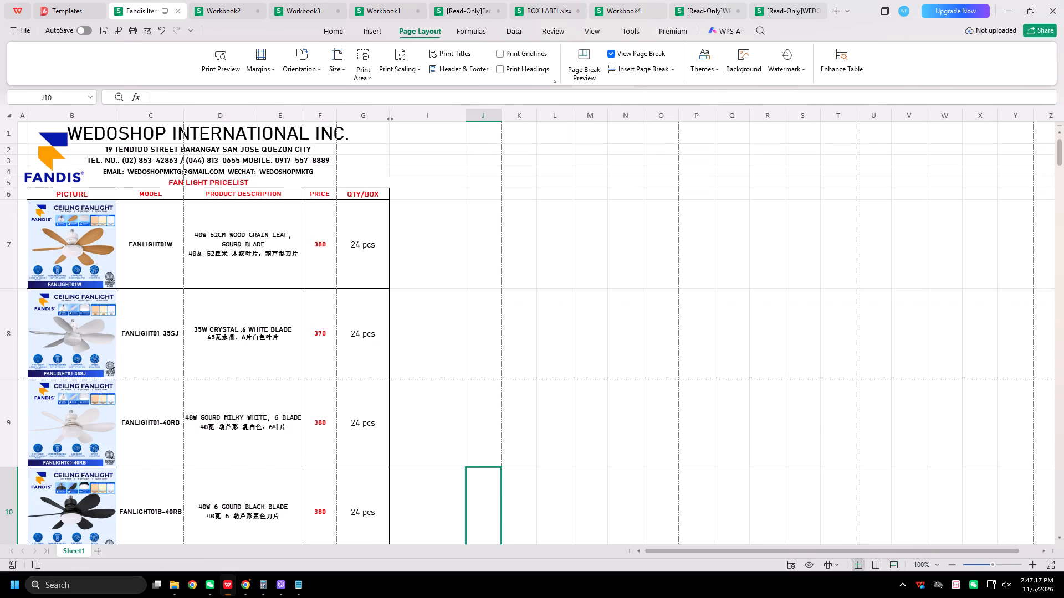
{"action": "scroll", "coordinate": [250, 334], "scroll_direction": "down", "scroll_amount": 13}
{"action": "key", "text": "ctrl+f"}
{"action": "type", "text": "d29"}
{"action": "key", "text": "Return"}
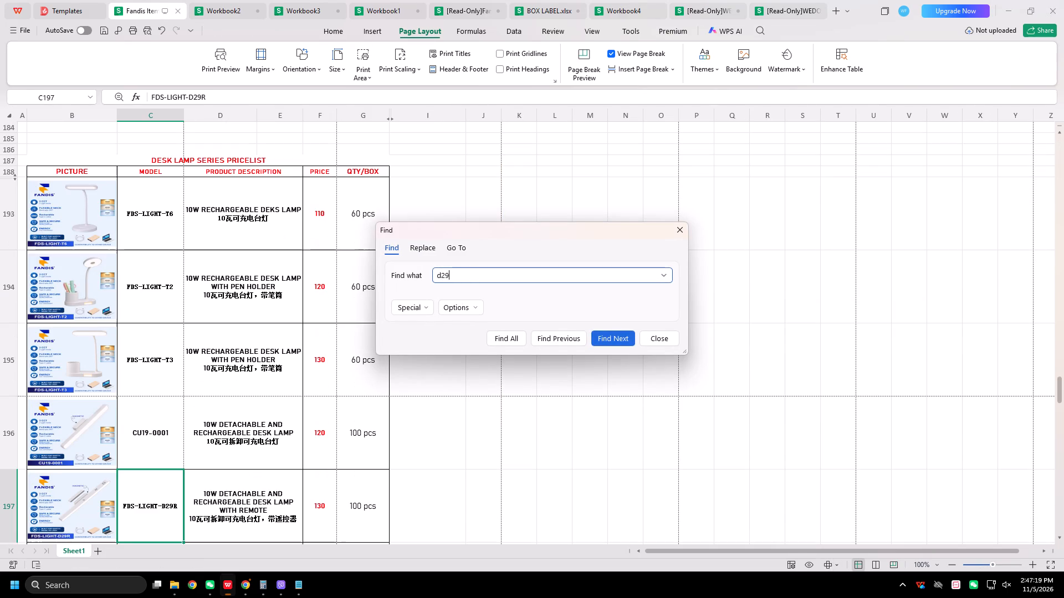
{"action": "key", "text": "Escape"}
{"action": "scroll", "coordinate": [191, 365], "scroll_direction": "down", "scroll_amount": 5}
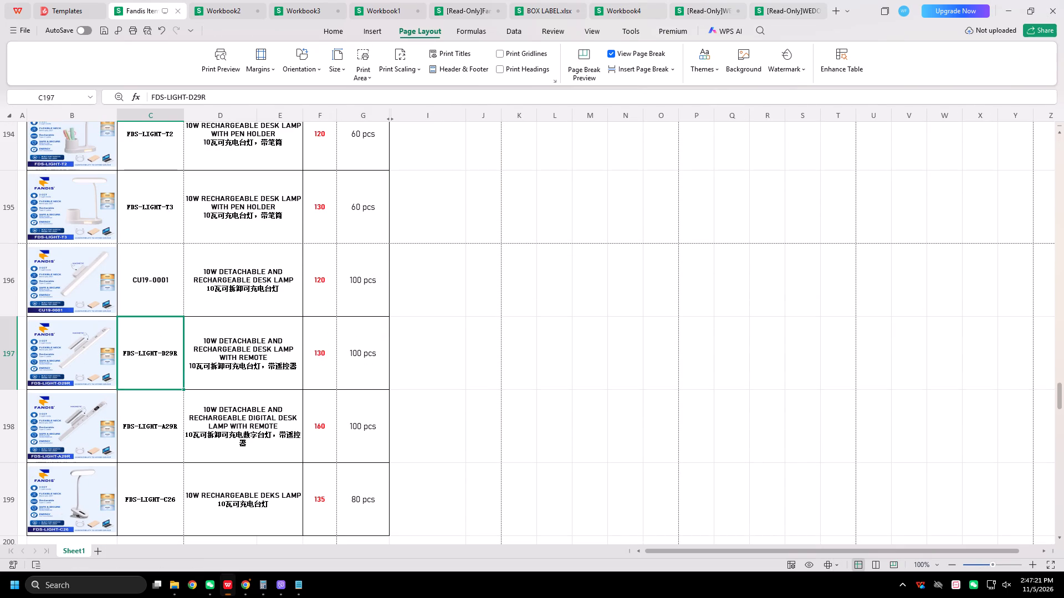
{"action": "left_click_drag", "start_coordinate": [379, 276], "coordinate": [55, 330]}
{"action": "key", "text": "ctrl+c"}
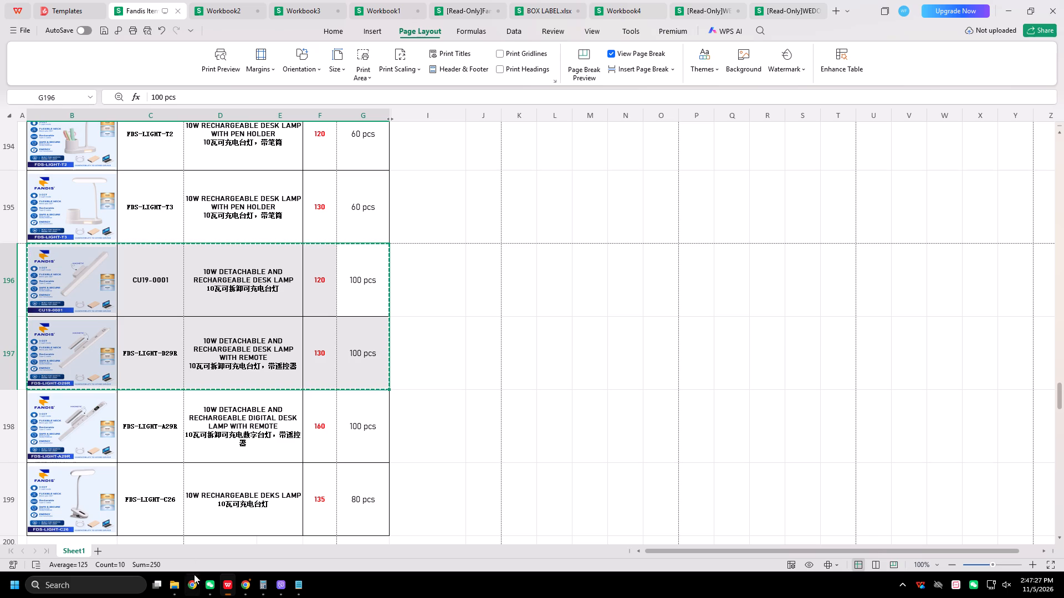
Return to the open Weixin chat and send the two copied pricelist rows as a picture.
{"action": "left_click", "coordinate": [204, 522]}
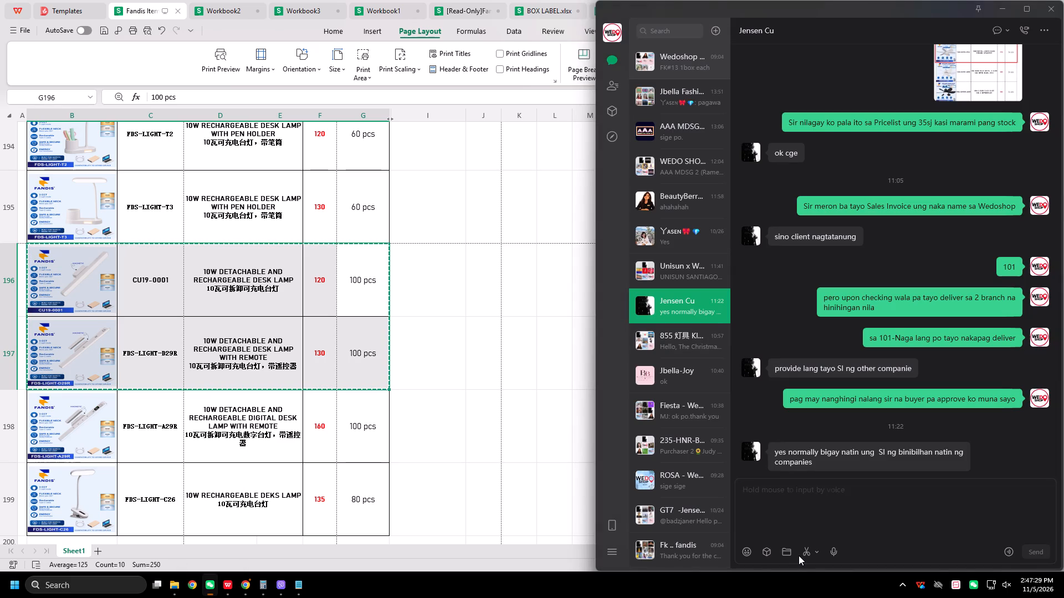
{"action": "key", "text": "ctrl+v"}
{"action": "key", "text": "Return"}
Send two messages in the chat: "Sir CU19-0001 wala na stock" and "ok lang ba palit si D29R".
{"action": "type", "text": "Sir"}
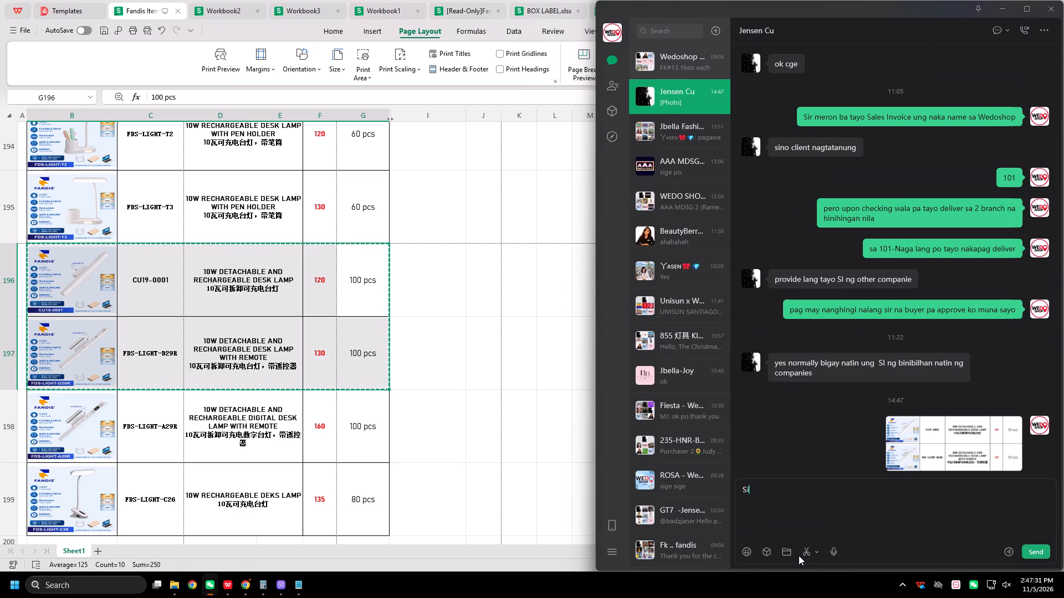
{"action": "key", "text": "space"}
{"action": "type", "text": "CU19-0001 wala na stock"}
{"action": "key", "text": "Return"}
{"action": "type", "text": "ok lang ba palit si D29R"}
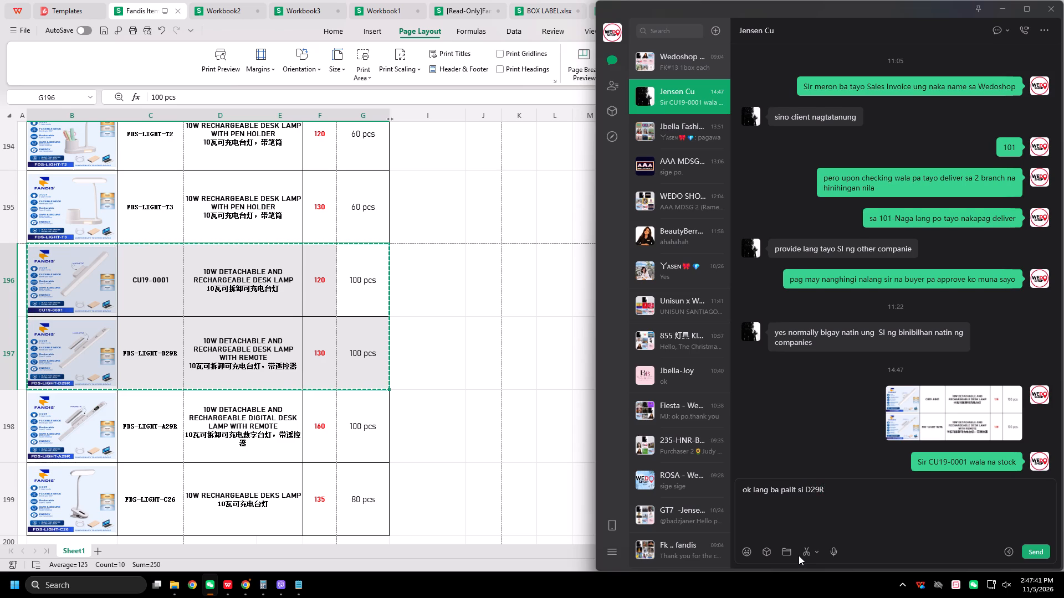
{"action": "key", "text": "Return"}
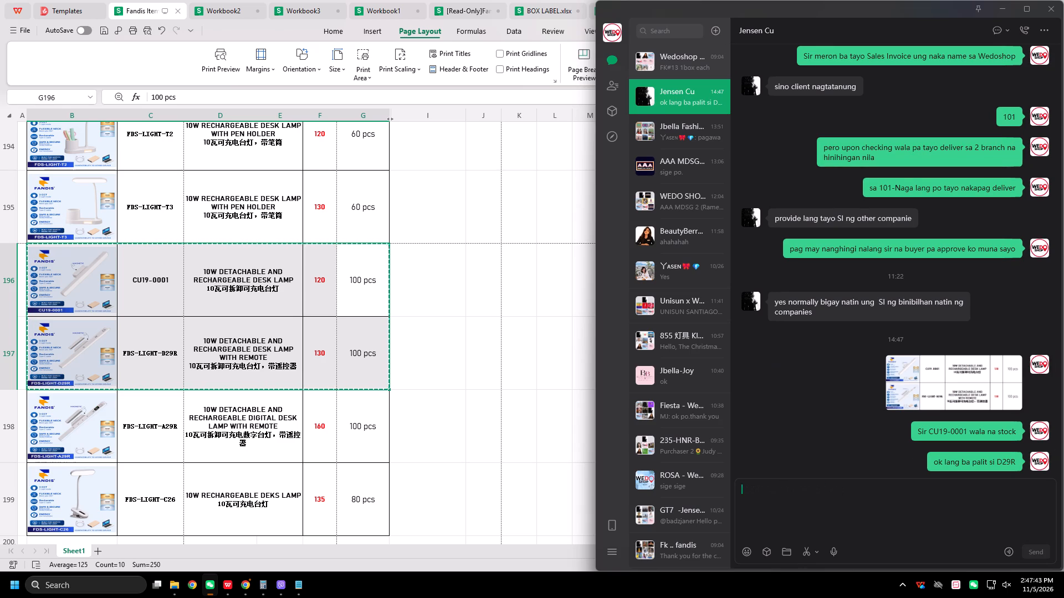
View the enlarged FDS-LIGHT-D29R product picture from the pricelist and close the preview.
{"action": "double_click", "coordinate": [66, 345]}
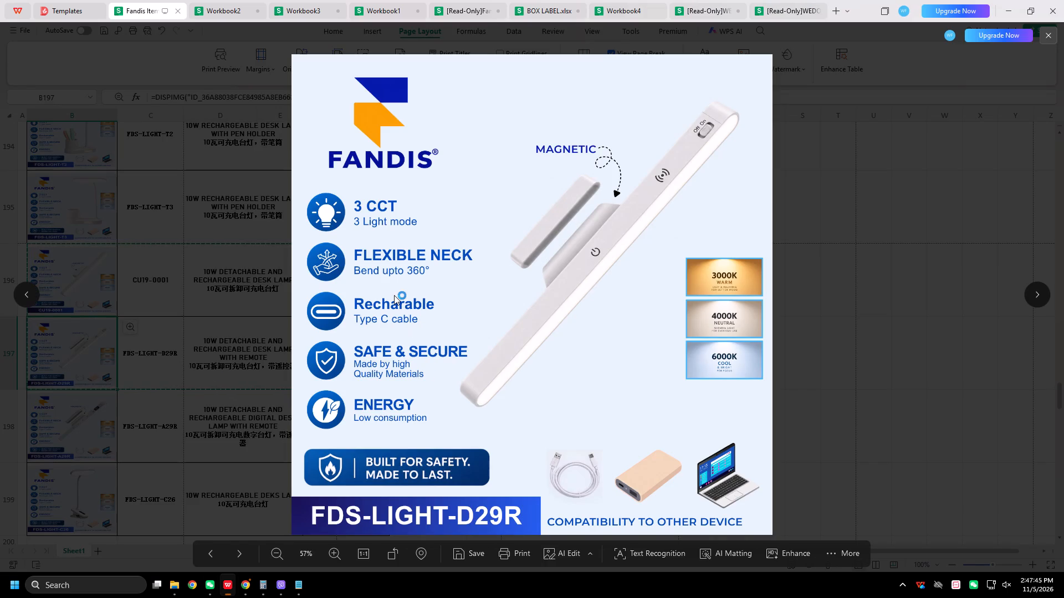
{"action": "key", "text": "Escape"}
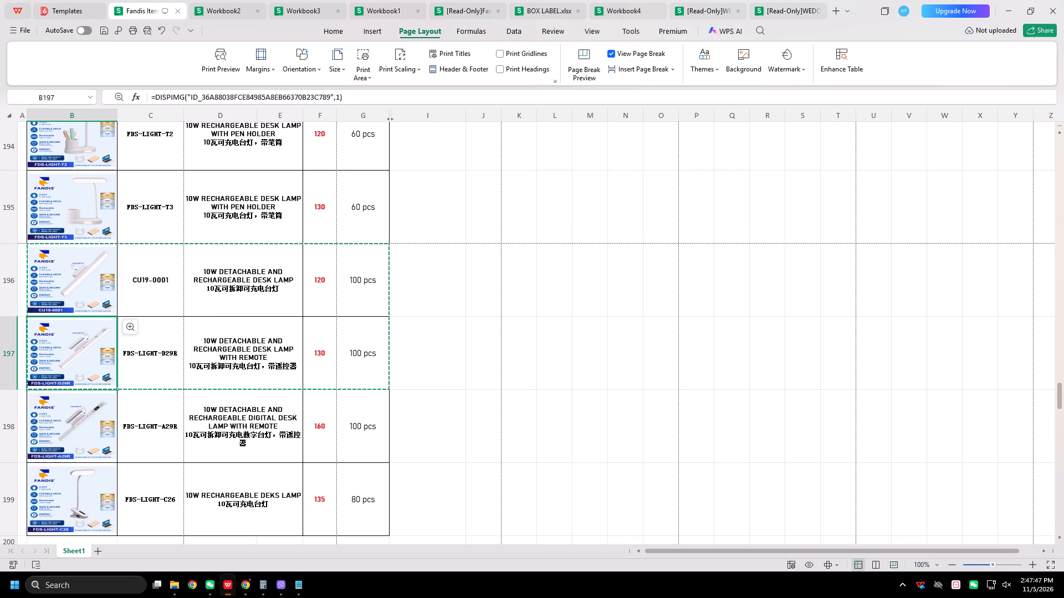
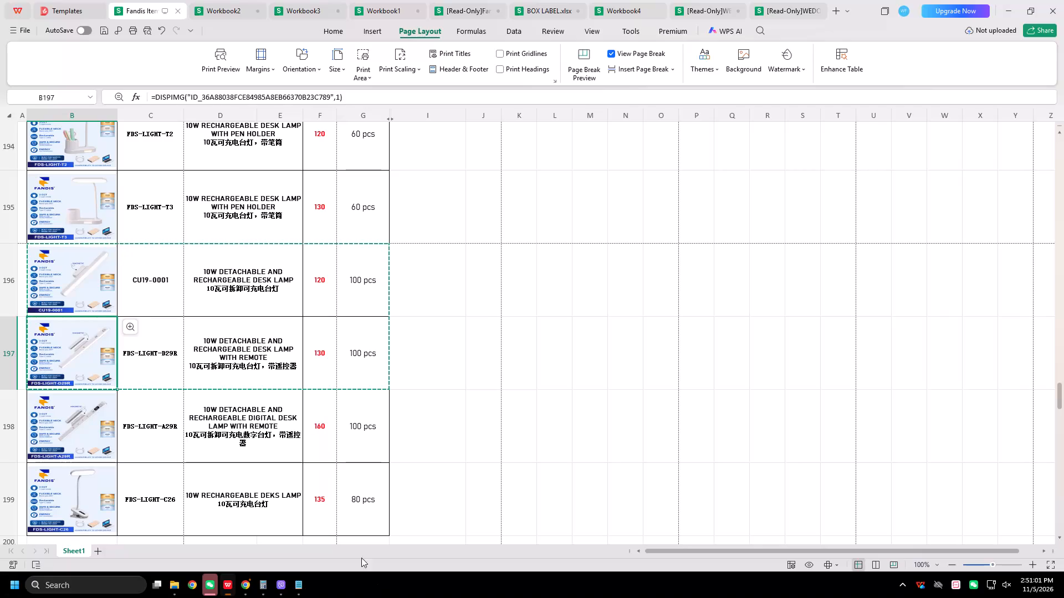
Return to the open Weixin chat and send the message "ung D29 pala sir may remote ung Cu19 wala".
{"action": "left_click", "coordinate": [203, 590]}
{"action": "scroll", "coordinate": [897, 377], "scroll_direction": "down", "scroll_amount": 2}
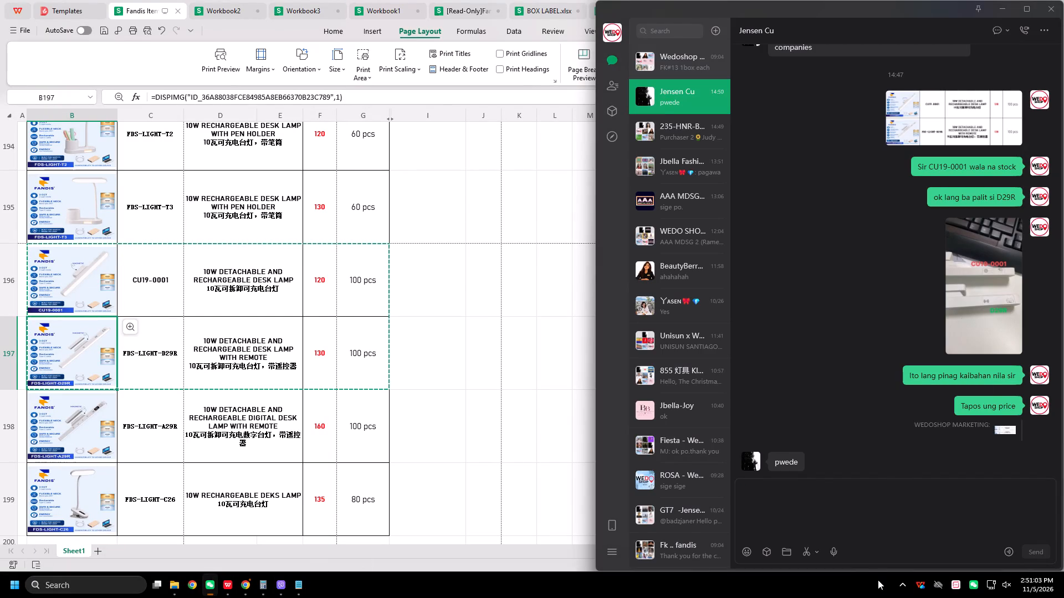
{"action": "left_click", "coordinate": [818, 513]}
{"action": "type", "text": "ung D29 pala sir may remote ung"}
{"action": "key", "text": "space"}
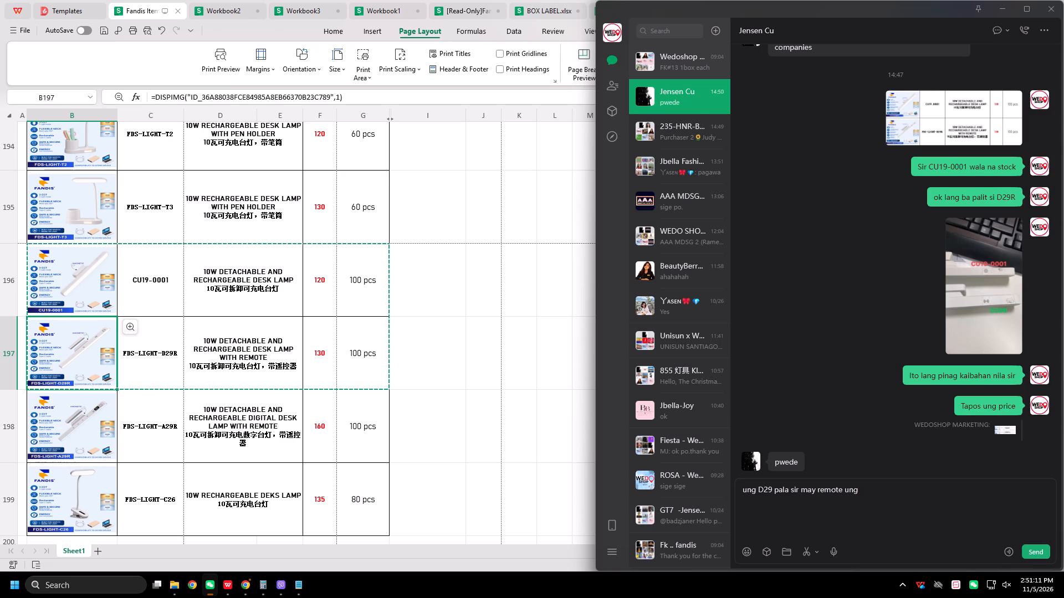
{"action": "type", "text": "Cu19 wala"}
{"action": "key", "text": "Return"}
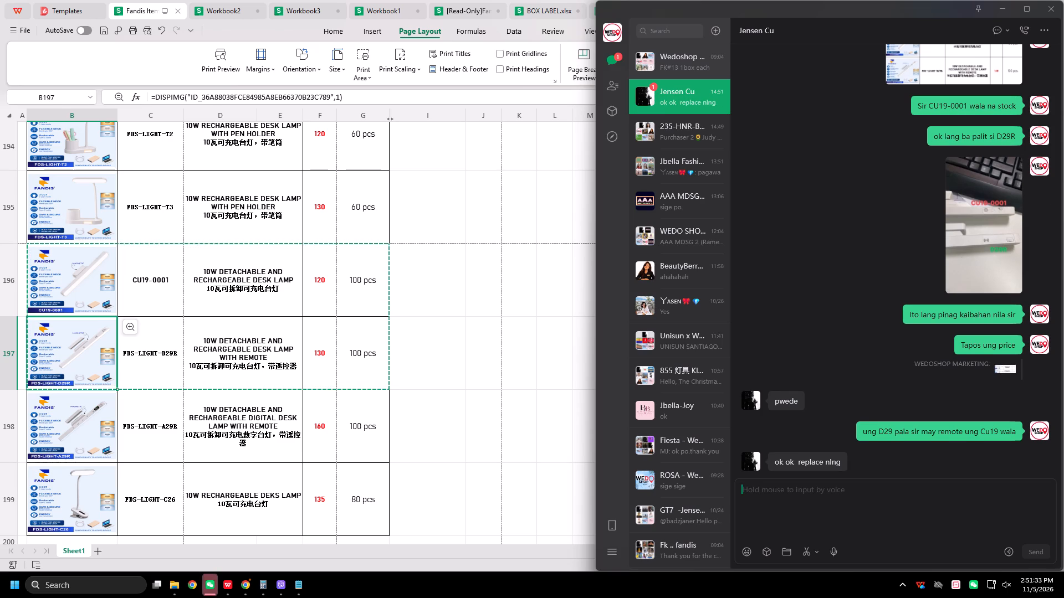
Reply in the same chat with "sige sir inform ko nalang rin si AAA".
{"action": "type", "text": "sige sir inform ko nalang rin si AAA"}
{"action": "key", "text": "Return"}
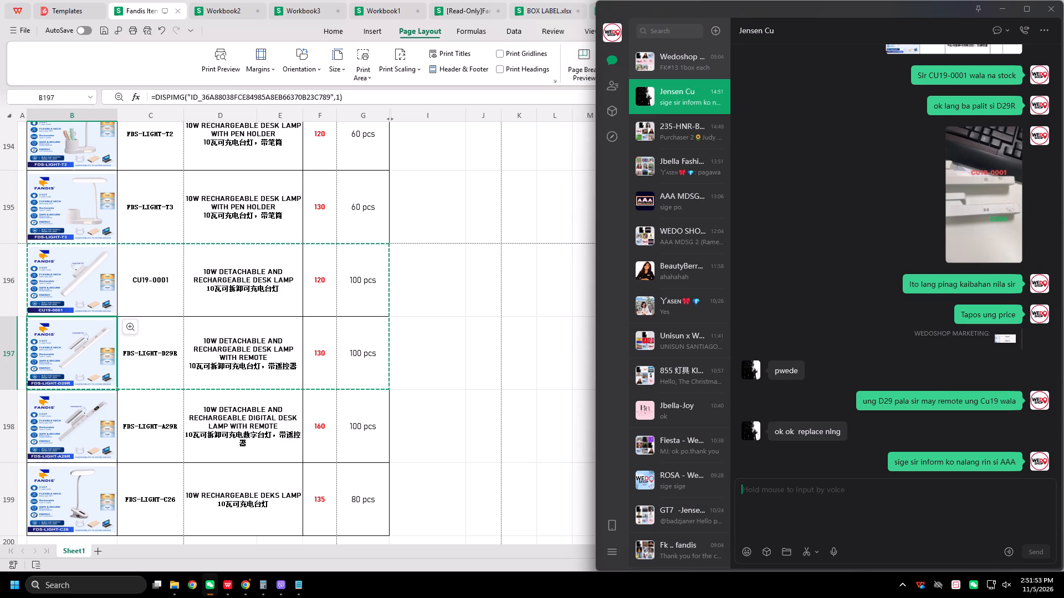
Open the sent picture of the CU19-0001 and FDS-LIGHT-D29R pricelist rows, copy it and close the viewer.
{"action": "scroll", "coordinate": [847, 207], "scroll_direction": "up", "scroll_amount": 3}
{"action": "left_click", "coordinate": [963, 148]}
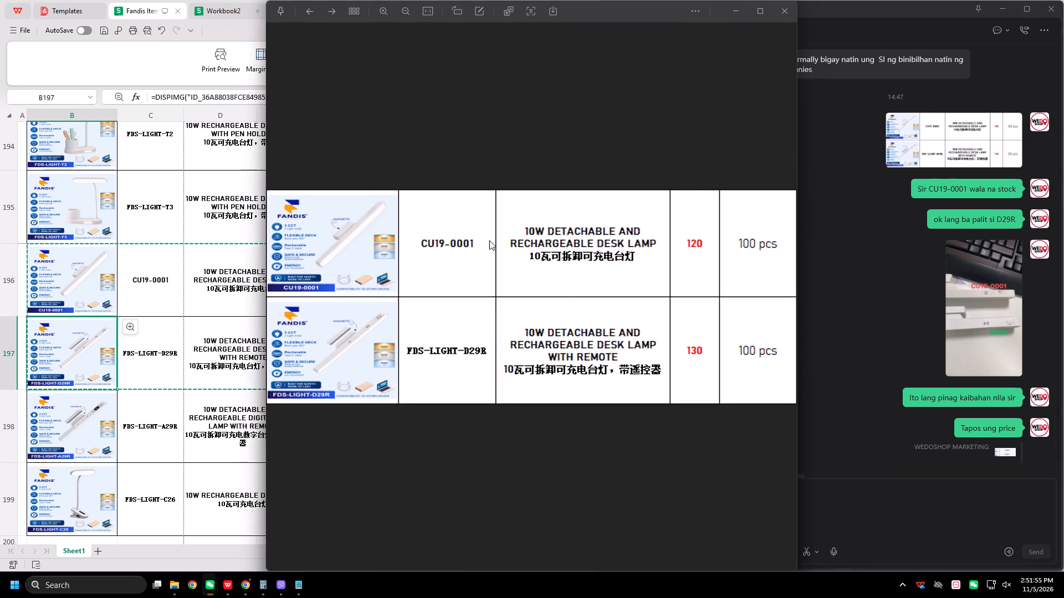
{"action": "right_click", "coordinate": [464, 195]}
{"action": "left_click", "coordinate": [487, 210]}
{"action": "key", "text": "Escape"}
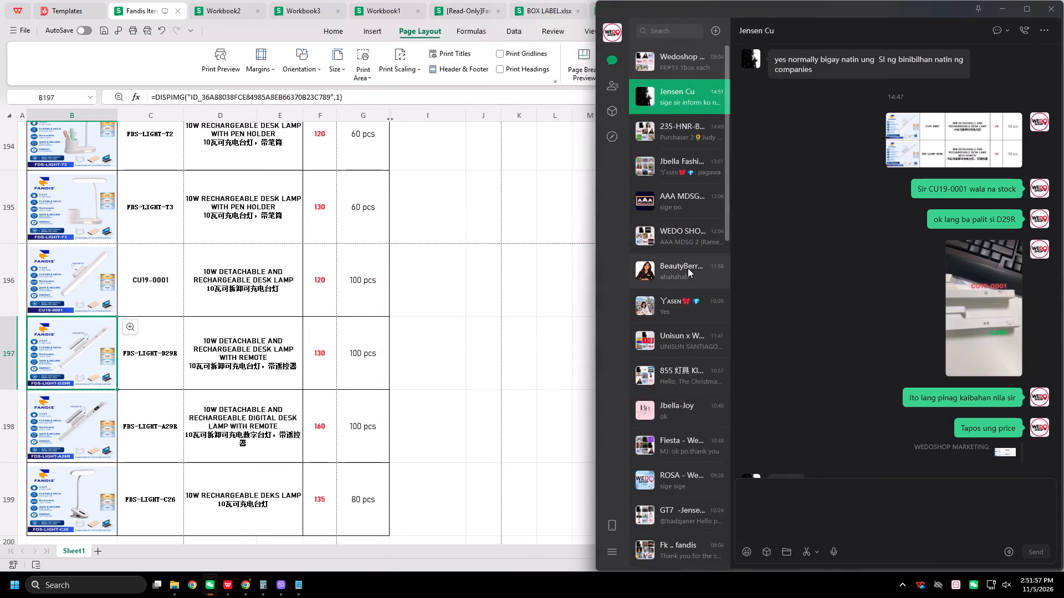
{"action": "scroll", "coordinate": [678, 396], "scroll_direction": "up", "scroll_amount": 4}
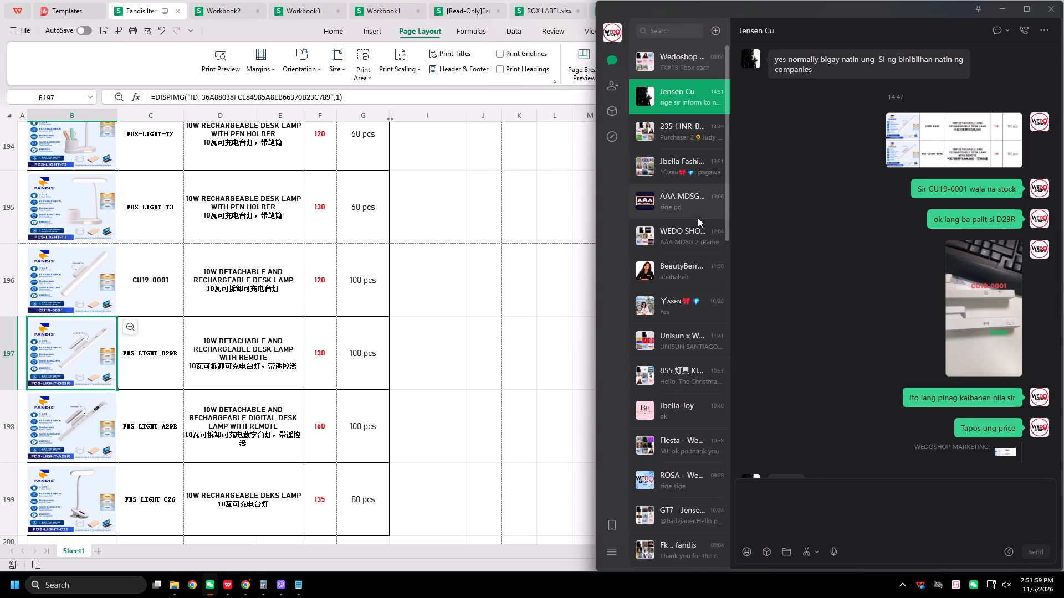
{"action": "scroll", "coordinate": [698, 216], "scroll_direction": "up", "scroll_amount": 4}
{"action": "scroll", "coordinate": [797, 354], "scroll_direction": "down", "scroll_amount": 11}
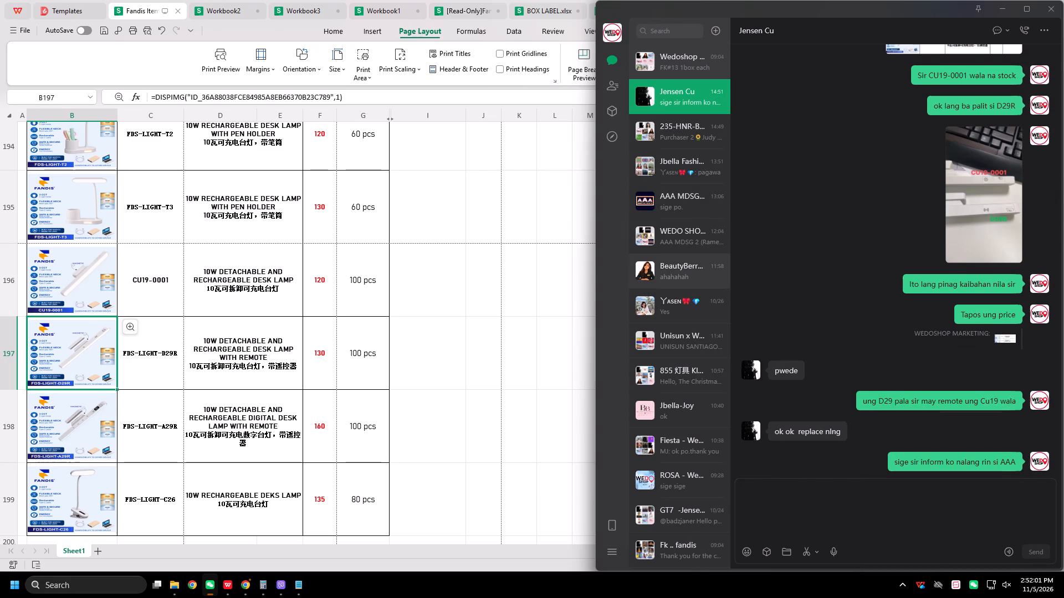
Send the message "Replace tapos same price sir 120" in the chat, glancing back at the earlier messages before sending.
{"action": "left_click", "coordinate": [814, 489]}
{"action": "type", "text": "Replace tapos same price sir"}
{"action": "key", "text": "space"}
{"action": "type", "text": "120"}
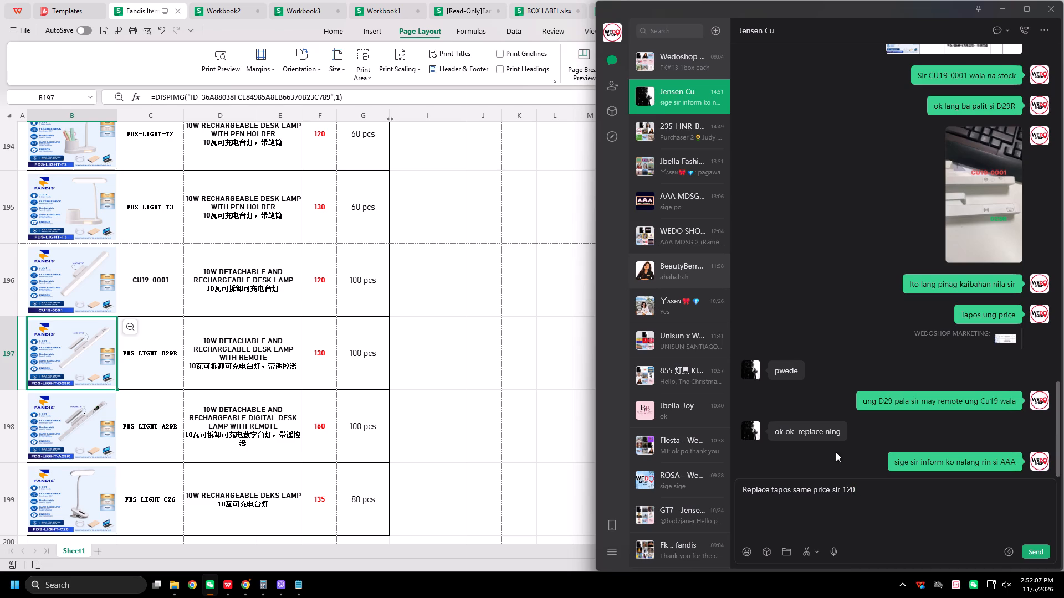
{"action": "scroll", "coordinate": [876, 285], "scroll_direction": "up", "scroll_amount": 4}
{"action": "left_click", "coordinate": [946, 199]}
{"action": "key", "text": "Escape"}
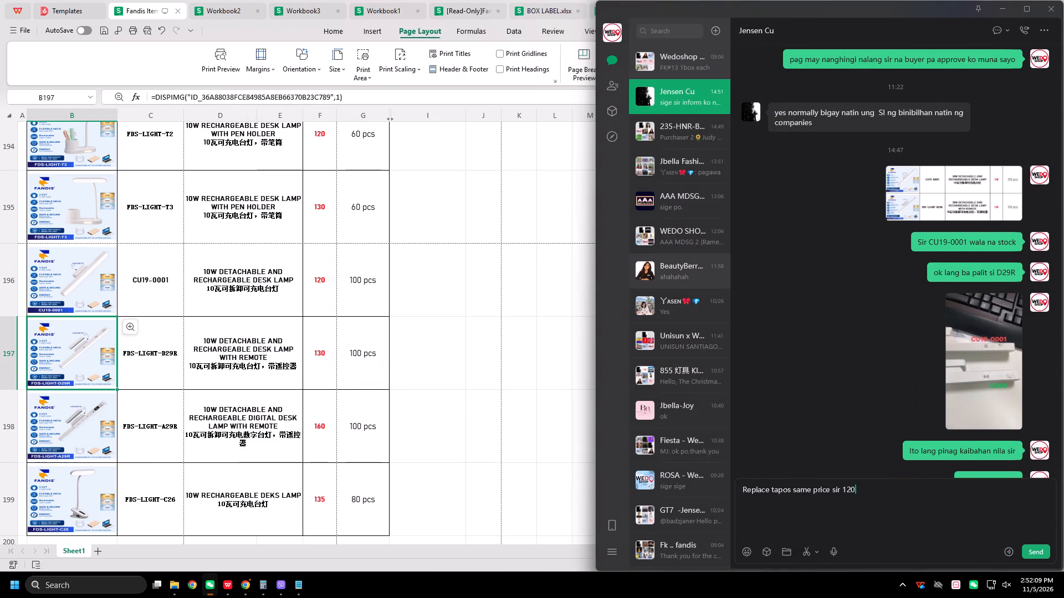
{"action": "left_click", "coordinate": [910, 495]}
{"action": "key", "text": "Return"}
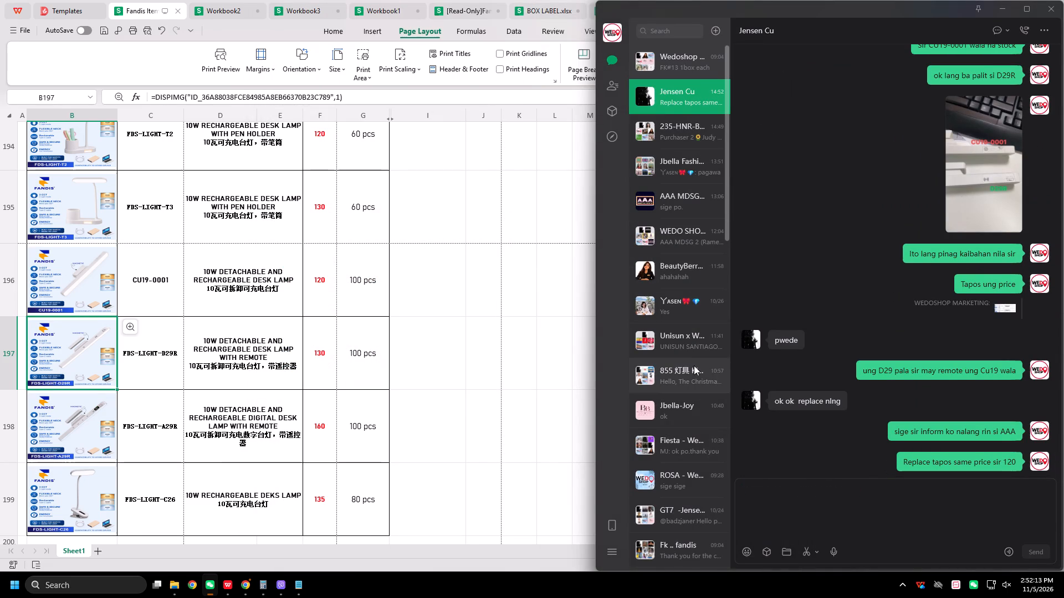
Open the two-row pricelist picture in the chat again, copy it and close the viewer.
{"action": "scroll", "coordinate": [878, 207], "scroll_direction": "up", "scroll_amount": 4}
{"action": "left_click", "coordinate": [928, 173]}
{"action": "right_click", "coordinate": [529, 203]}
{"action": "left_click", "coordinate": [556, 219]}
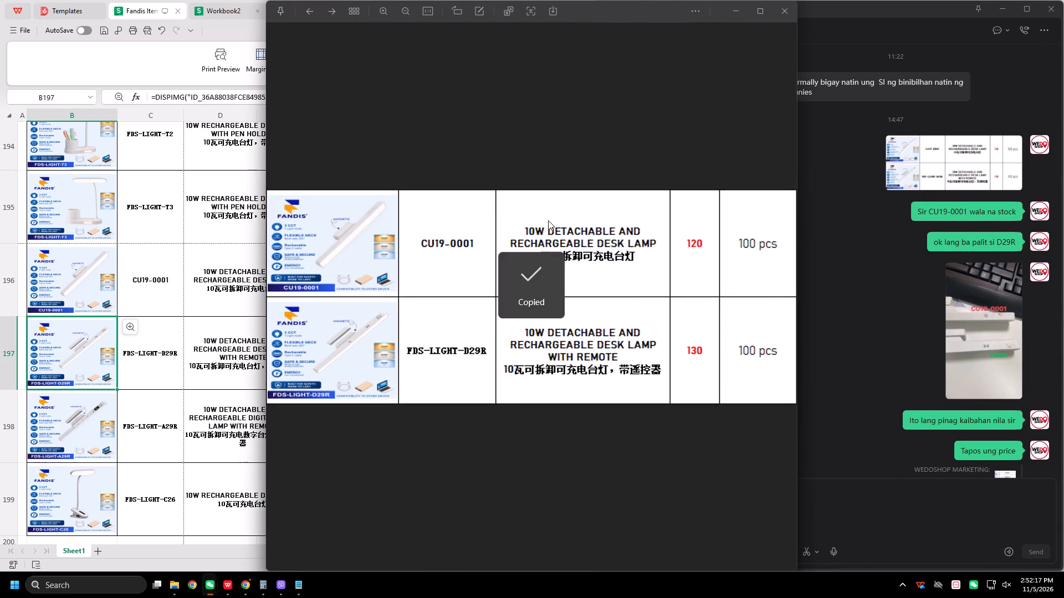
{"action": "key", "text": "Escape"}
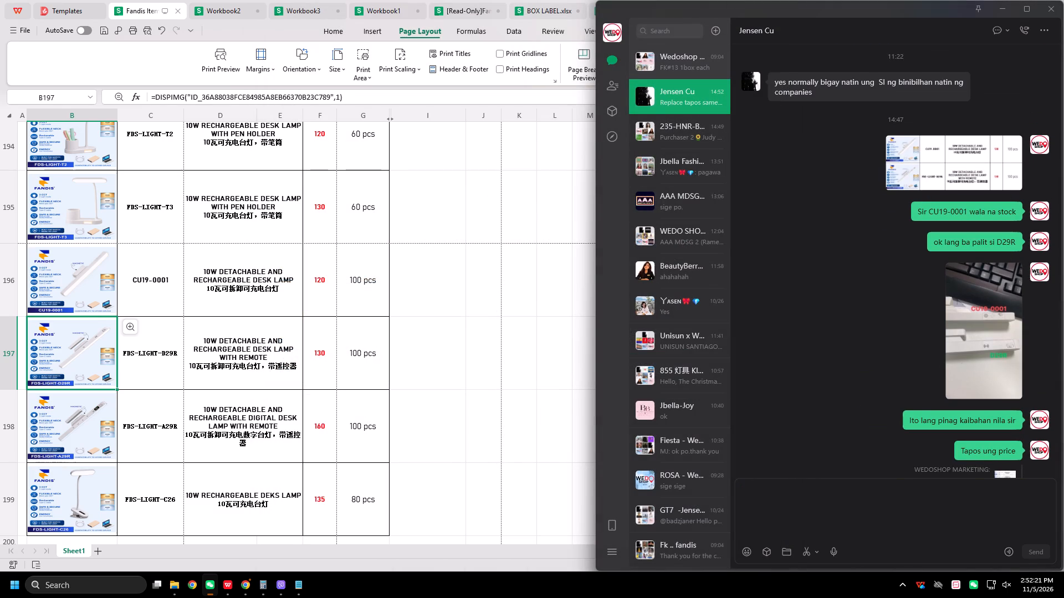
{"action": "left_click", "coordinate": [559, 225]}
{"action": "left_click", "coordinate": [704, 0]}
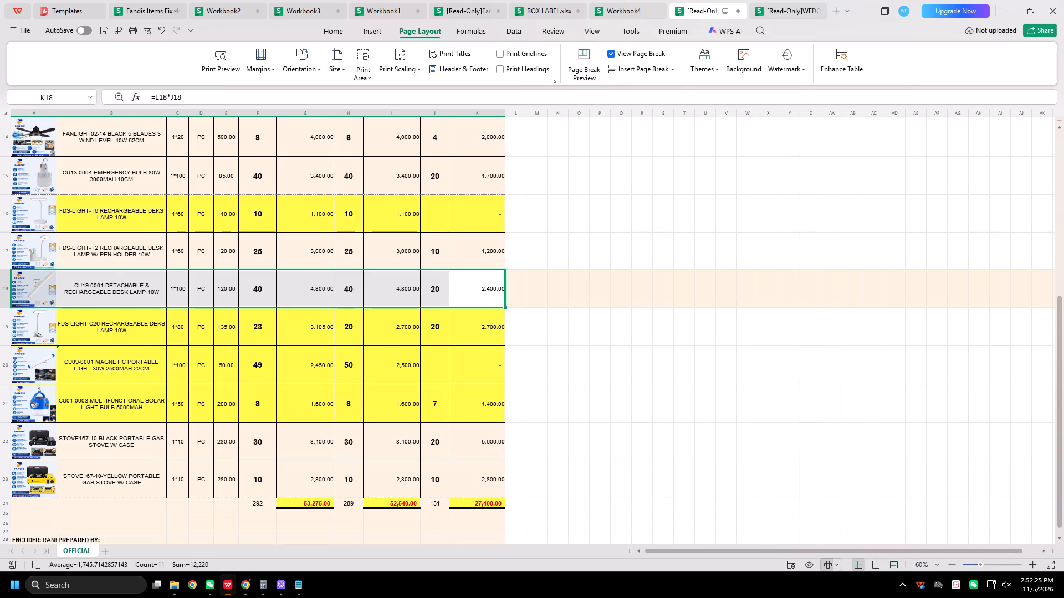
{"action": "key", "text": "ctrl+c"}
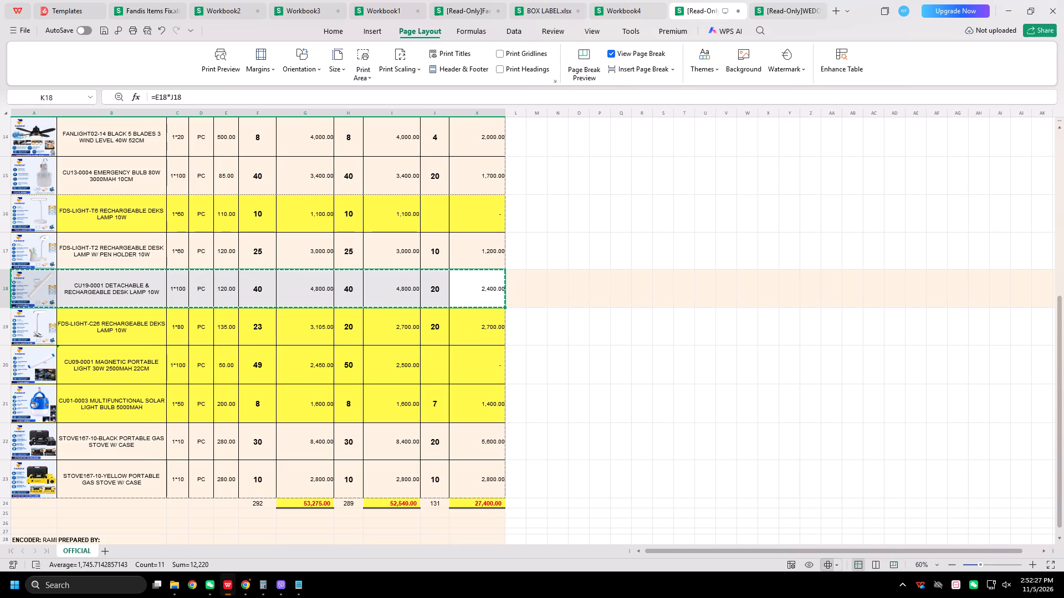
{"action": "key", "text": "alt+Tab"}
{"action": "key", "text": "alt+Tab"}
{"action": "left_click", "coordinate": [315, 252], "text": "alt"}
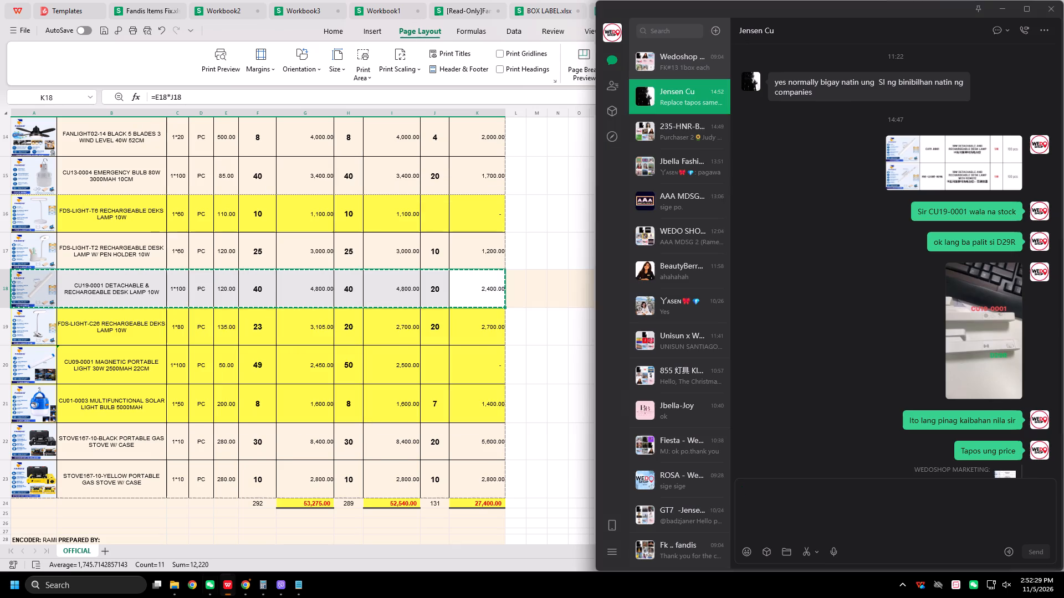
{"action": "left_click", "coordinate": [672, 192]}
{"action": "key", "text": "ctrl+v"}
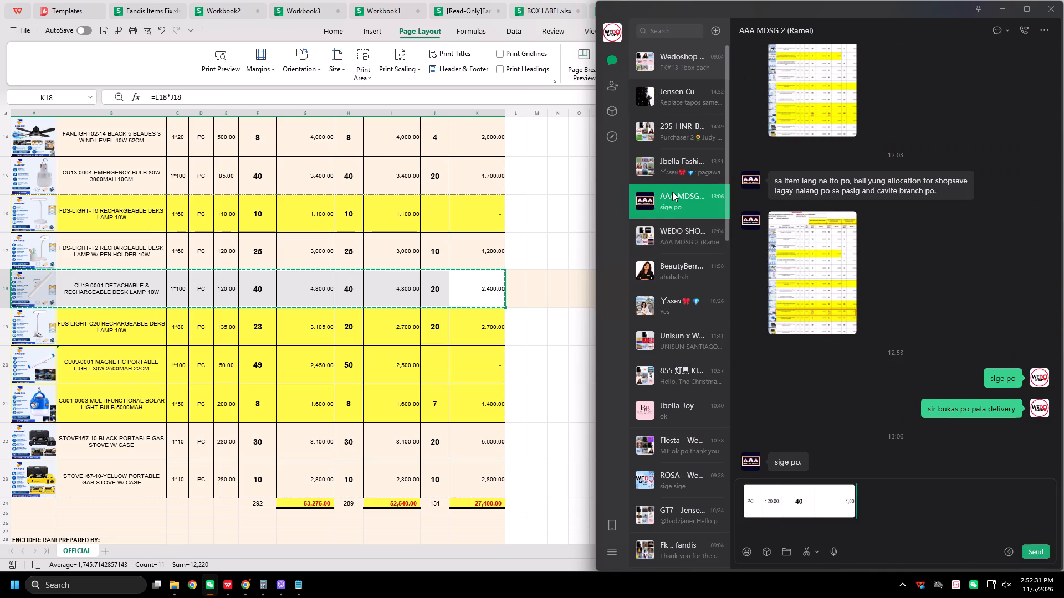
{"action": "key", "text": "Return"}
Send the message "Sir ito po replace ko po ng ibang SKU pero same price" in the AAA MDSG 2 chat.
{"action": "type", "text": "Sor"}
{"action": "key", "text": "space"}
{"action": "key", "text": "BackSpace"}
{"action": "key", "text": "BackSpace"}
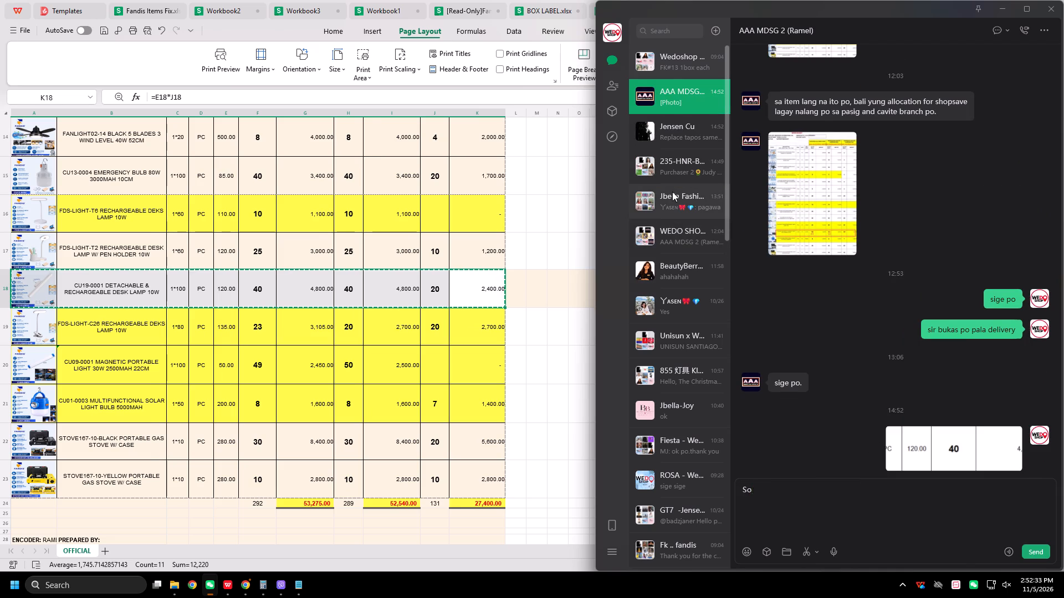
{"action": "key", "text": "BackSpace"}
{"action": "type", "text": "ir ito po replace k"}
{"action": "key", "text": "space"}
{"action": "key", "text": "BackSpace"}
{"action": "type", "text": "o po ng ibang"}
{"action": "key", "text": "space"}
{"action": "type", "text": "SKU"}
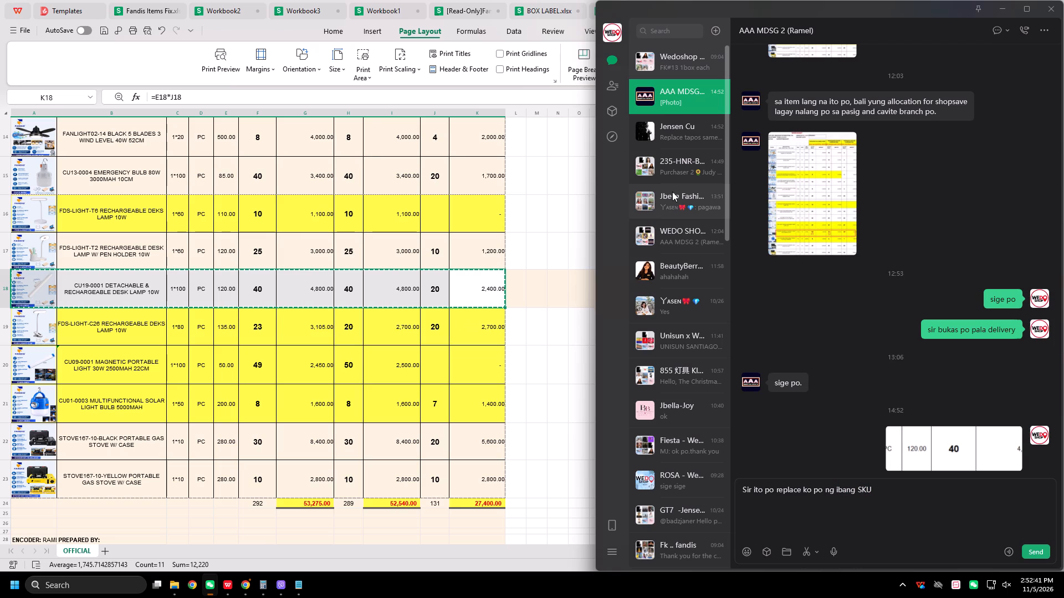
{"action": "key", "text": "space"}
{"action": "type", "text": "pero same price"}
{"action": "key", "text": "Return"}
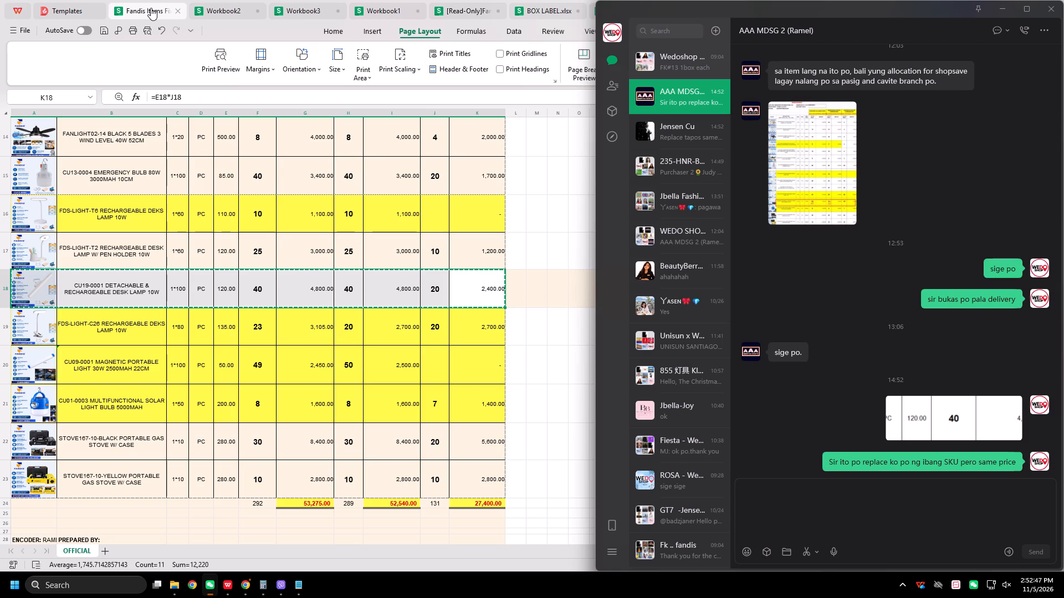
Send the follow-up message "Bale papalitan ko po sya ng mas latest . with remote po sya and gagawinko pong same price na 120".
{"action": "left_click", "coordinate": [784, 498]}
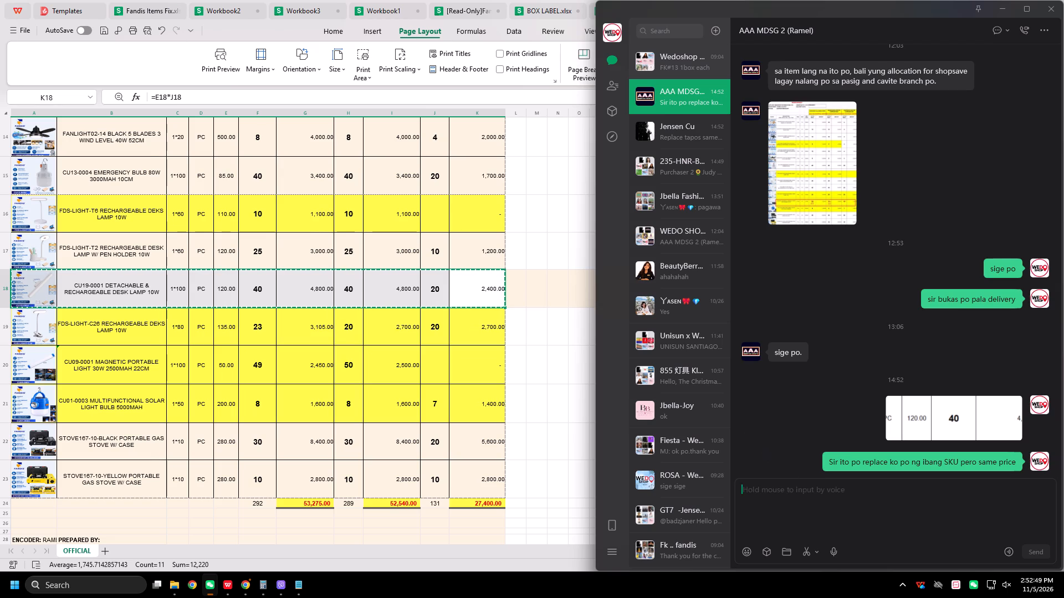
{"action": "type", "text": "Bale papalitan ko po sya ng mas"}
{"action": "key", "text": "space"}
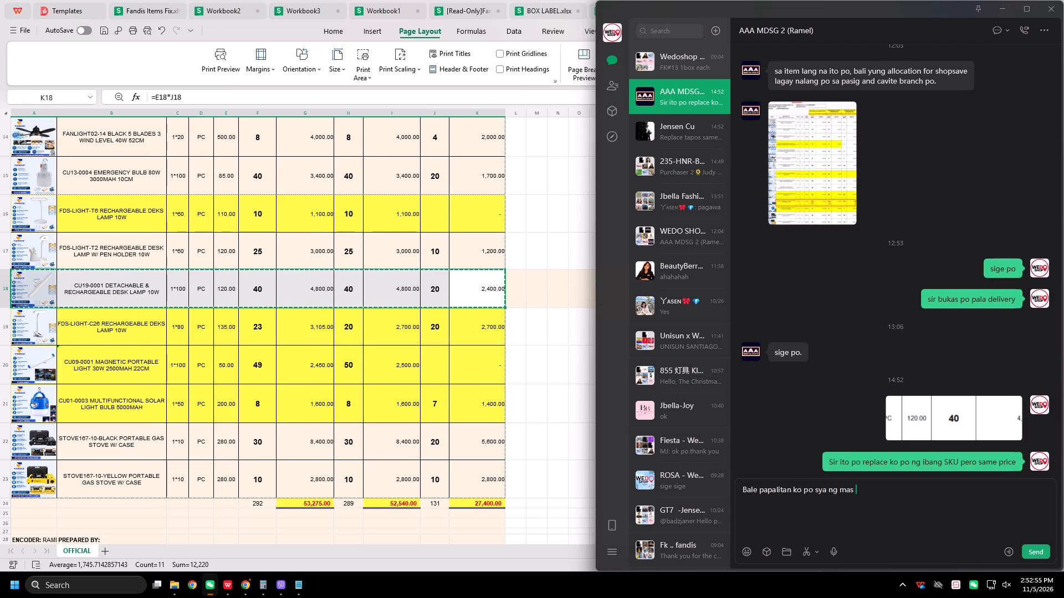
{"action": "type", "text": "advance"}
{"action": "key", "text": "BackSpace"}
{"action": "key", "text": "BackSpace"}
{"action": "key", "text": "BackSpace"}
{"action": "key", "text": "BackSpace"}
{"action": "key", "text": "BackSpace"}
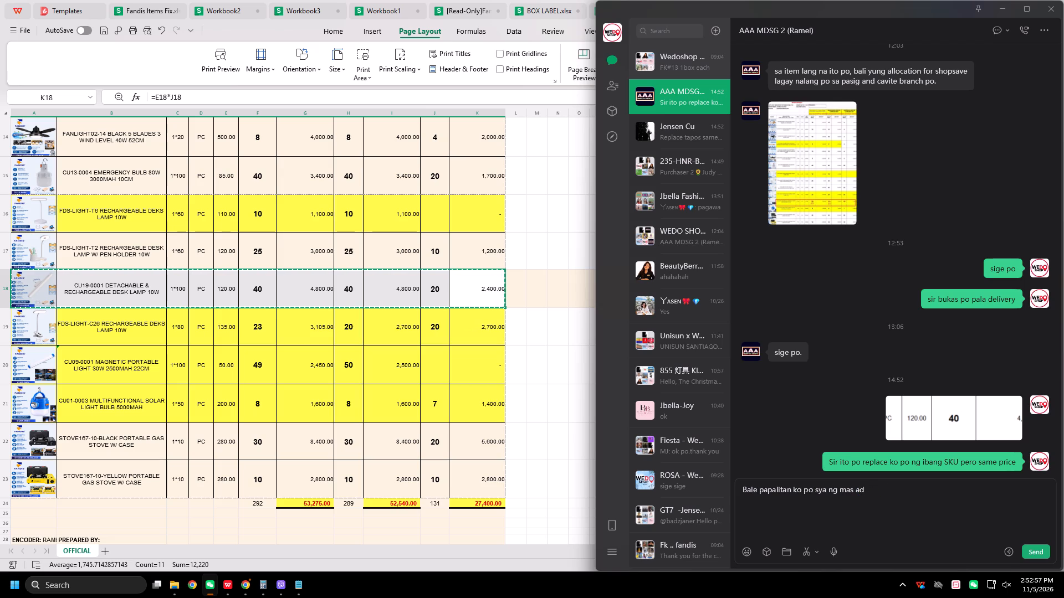
{"action": "key", "text": "BackSpace"}
{"action": "key", "text": "BackSpace"}
{"action": "type", "text": "latest . with remote po sya and gagawinko pong same price"}
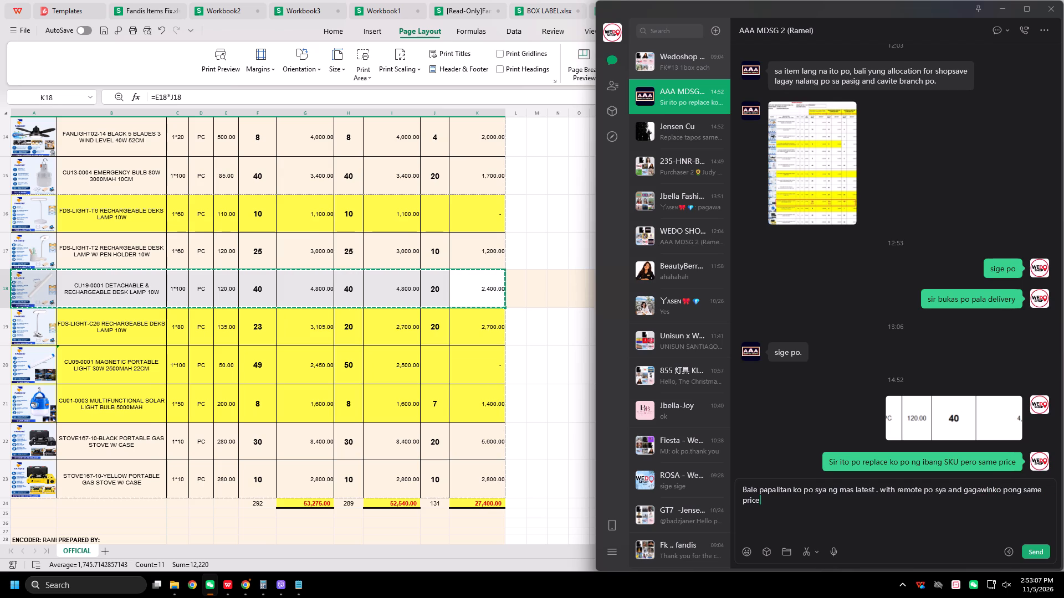
{"action": "key", "text": "space"}
{"action": "type", "text": "na 120"}
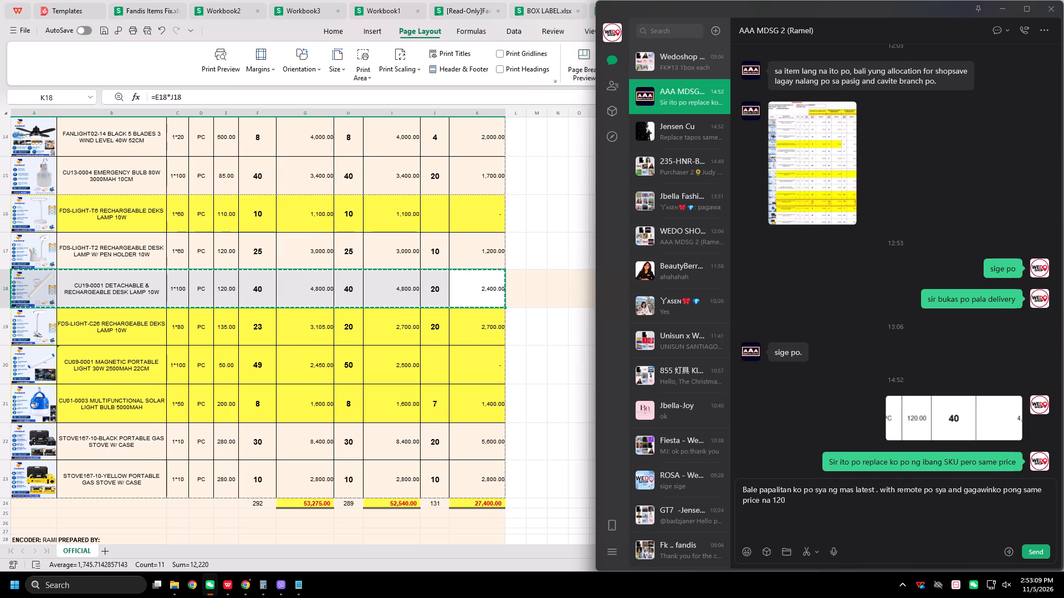
{"action": "key", "text": "Return"}
Switch to the Fandis item pricelist in WPS and view the enlarged FDS-LIGHT-D29R and CU19-0001 product pictures.
{"action": "left_click", "coordinate": [158, 0]}
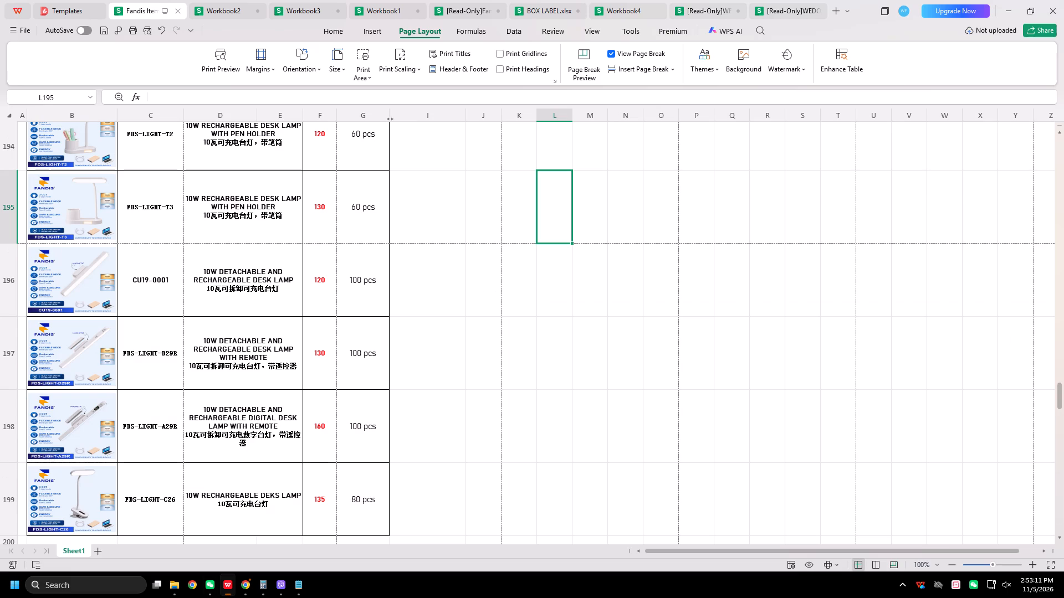
{"action": "double_click", "coordinate": [81, 352]}
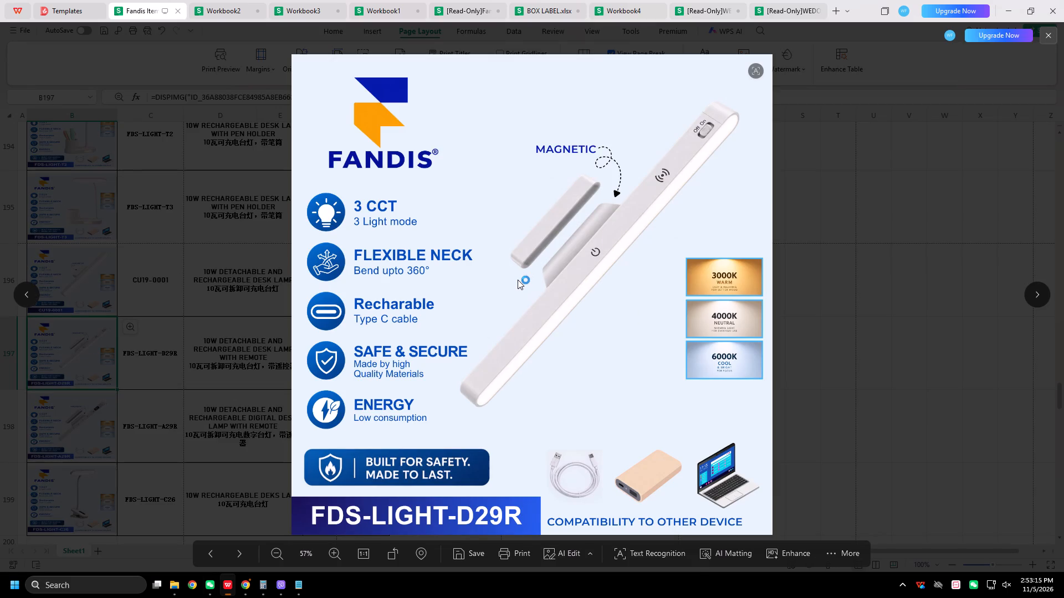
{"action": "key", "text": "Escape"}
{"action": "double_click", "coordinate": [68, 358]}
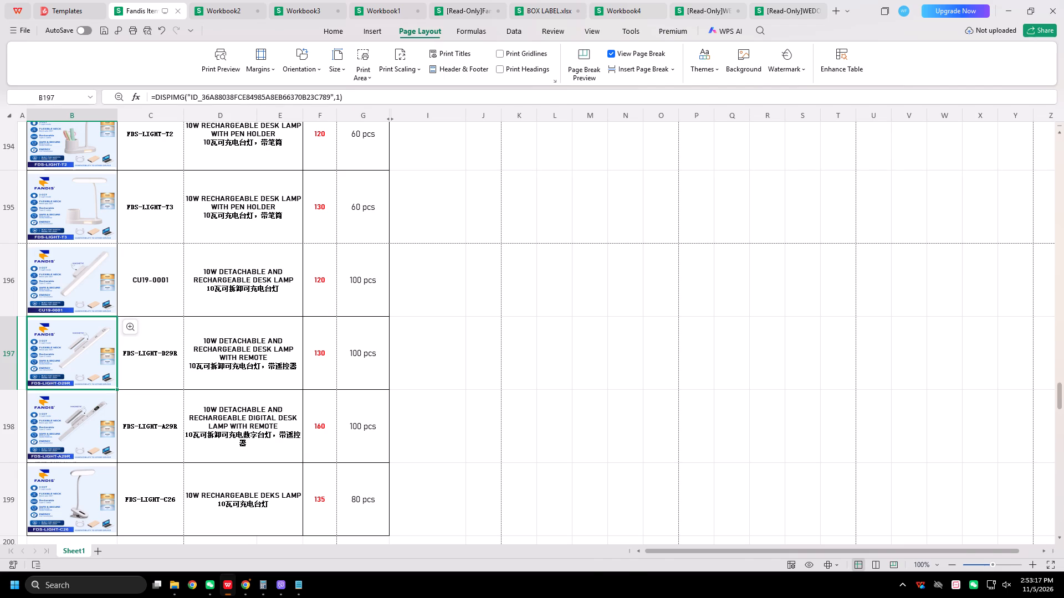
{"action": "key", "text": "Escape"}
{"action": "double_click", "coordinate": [70, 276]}
{"action": "right_click", "coordinate": [506, 219]}
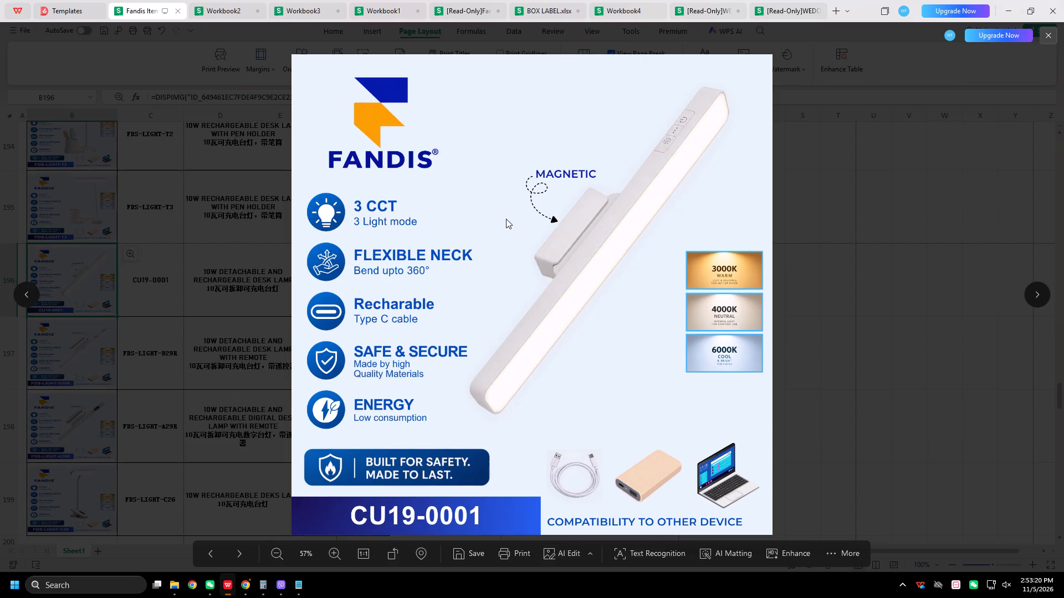
{"action": "key", "text": "Escape"}
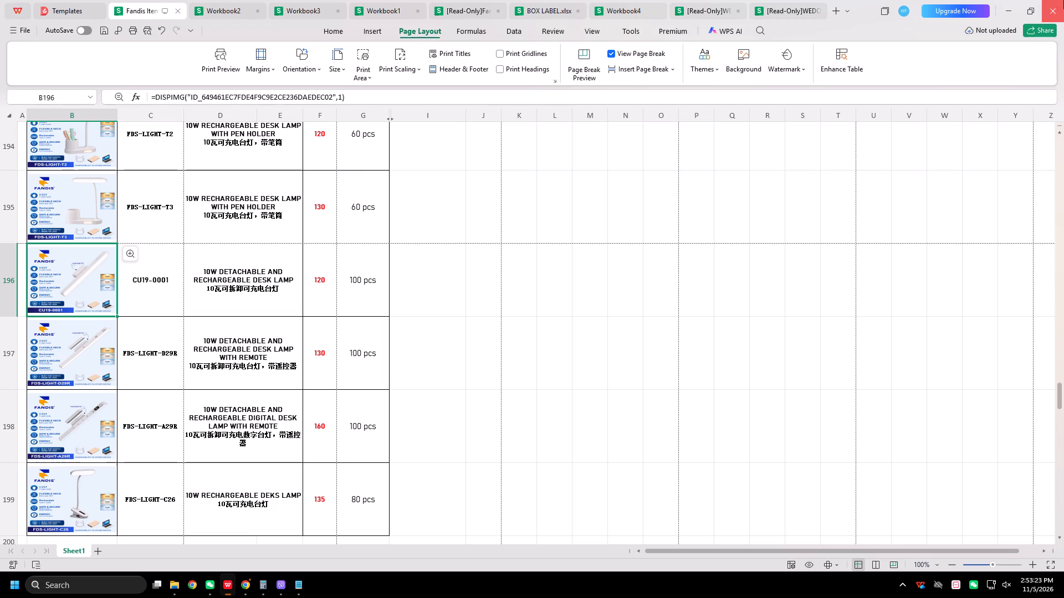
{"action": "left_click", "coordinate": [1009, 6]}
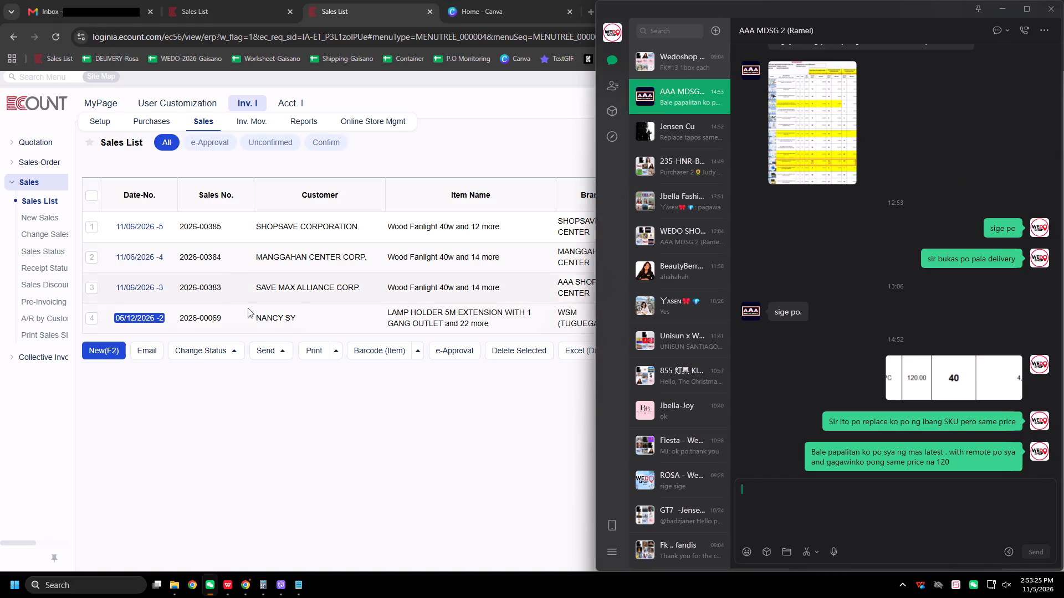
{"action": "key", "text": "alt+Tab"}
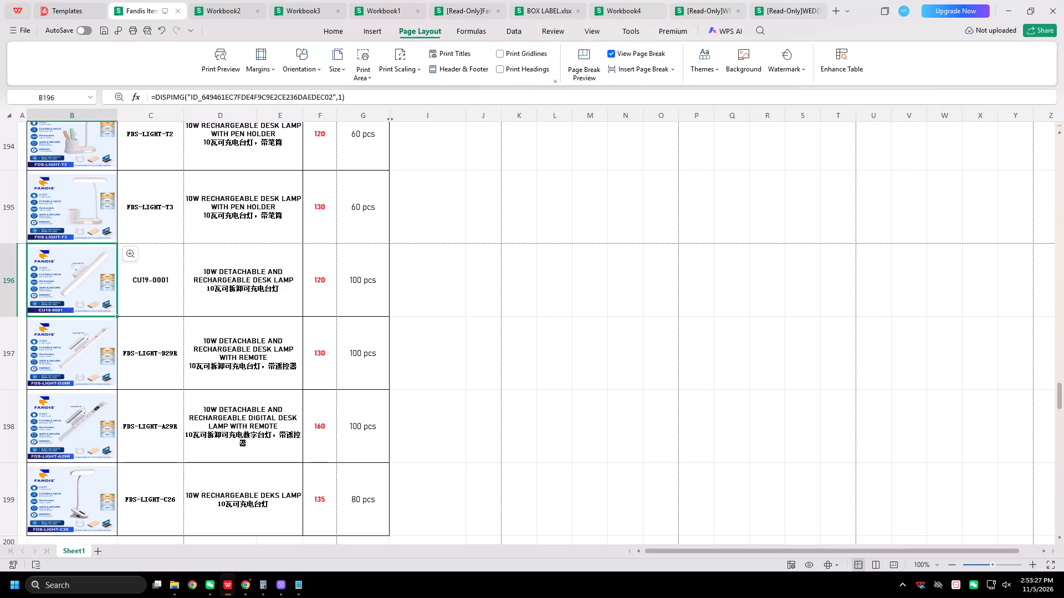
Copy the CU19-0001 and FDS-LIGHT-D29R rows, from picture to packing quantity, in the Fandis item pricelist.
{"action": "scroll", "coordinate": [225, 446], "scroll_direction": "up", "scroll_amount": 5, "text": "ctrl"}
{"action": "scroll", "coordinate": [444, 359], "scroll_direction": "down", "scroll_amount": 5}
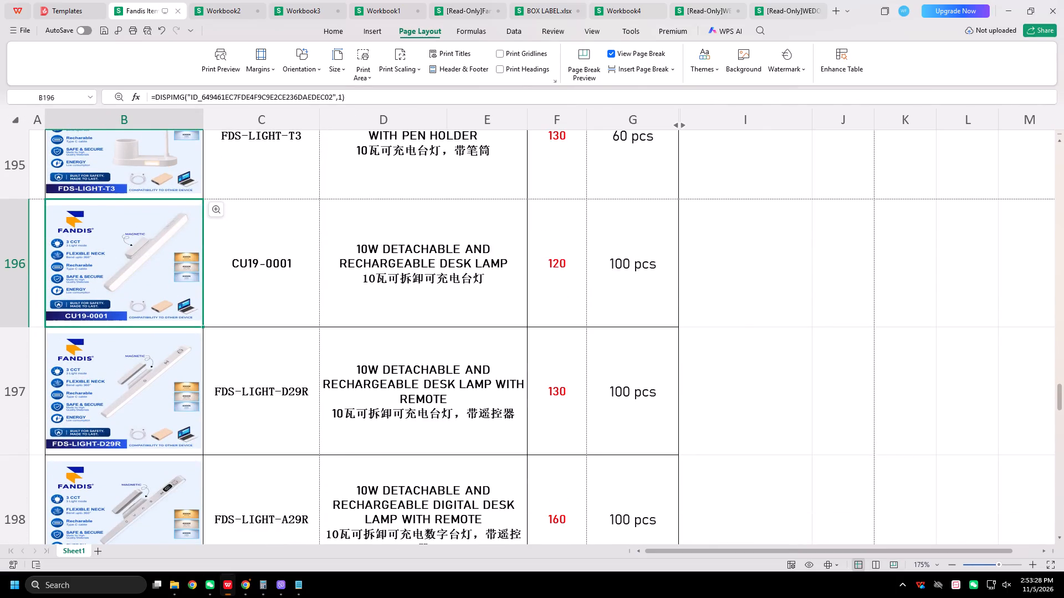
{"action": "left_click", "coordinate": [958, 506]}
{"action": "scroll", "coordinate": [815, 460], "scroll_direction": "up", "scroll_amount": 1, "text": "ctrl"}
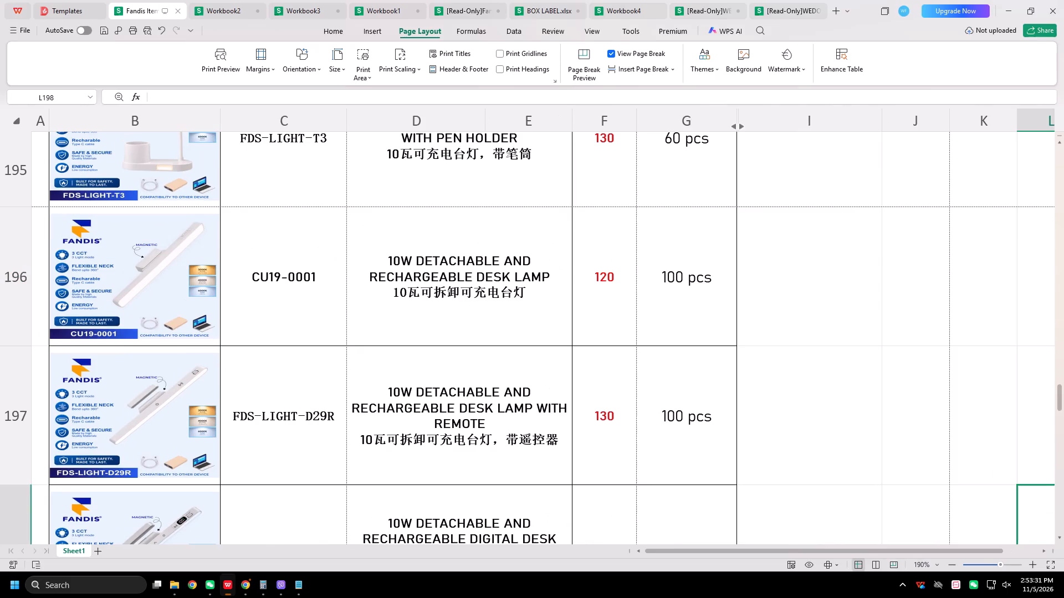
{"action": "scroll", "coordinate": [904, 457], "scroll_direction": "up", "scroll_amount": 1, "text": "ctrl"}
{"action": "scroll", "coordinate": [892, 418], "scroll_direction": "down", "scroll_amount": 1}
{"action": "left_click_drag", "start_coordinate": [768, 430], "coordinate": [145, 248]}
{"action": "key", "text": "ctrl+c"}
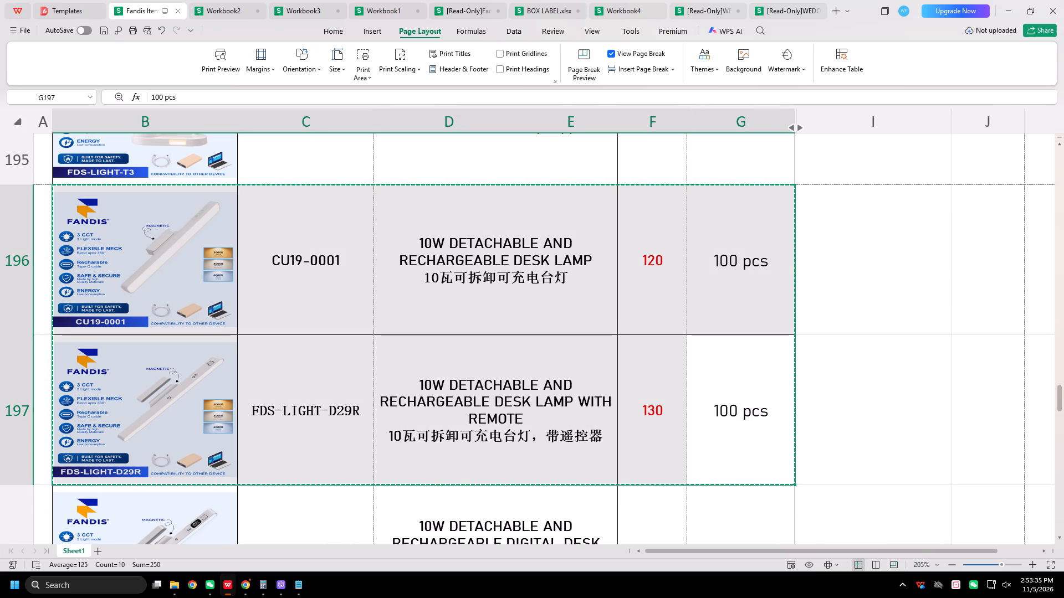
Enter "oos" in cell I196, beside the CU19-0001 packing quantity.
{"action": "left_click", "coordinate": [772, 251]}
{"action": "left_click", "coordinate": [845, 240]}
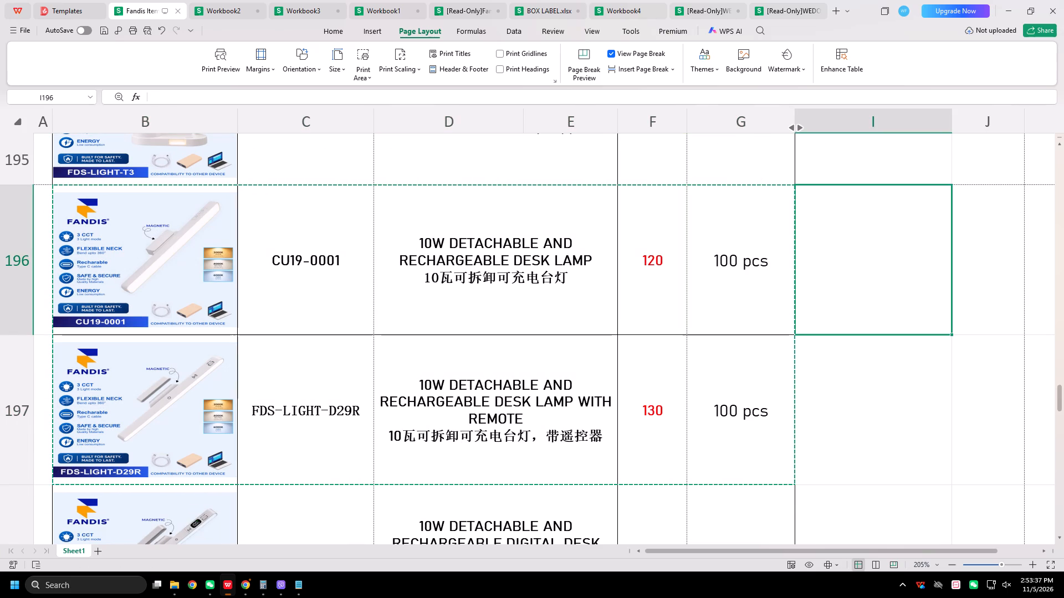
{"action": "type", "text": "oo"}
{"action": "key", "text": "BackSpace"}
{"action": "type", "text": "os"}
{"action": "key", "text": "Return"}
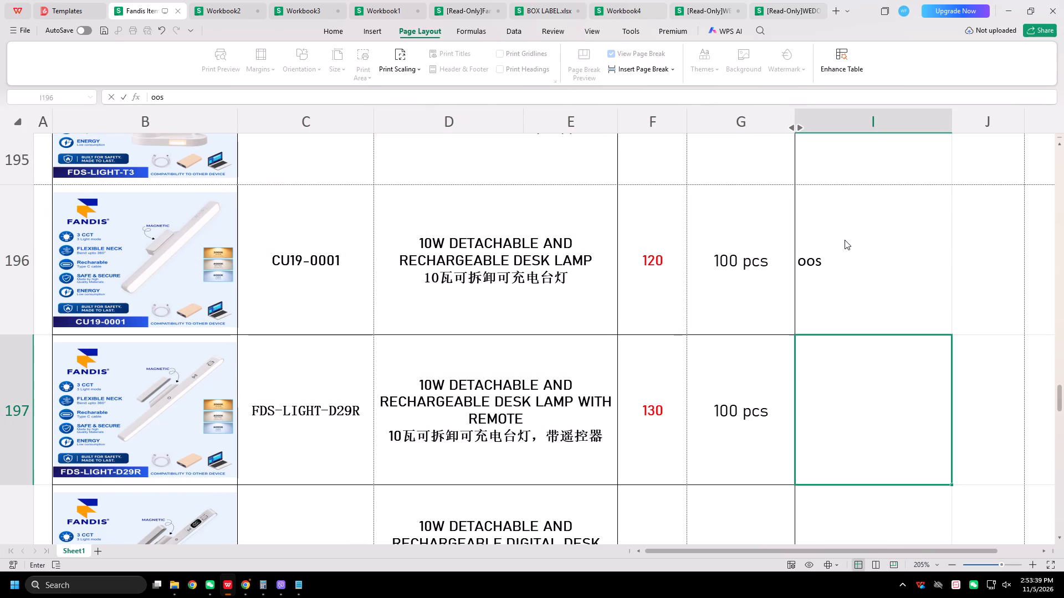
Fill the CU19-0001 row from the product picture through the "oos" note with standard red.
{"action": "left_click_drag", "start_coordinate": [835, 254], "coordinate": [157, 236]}
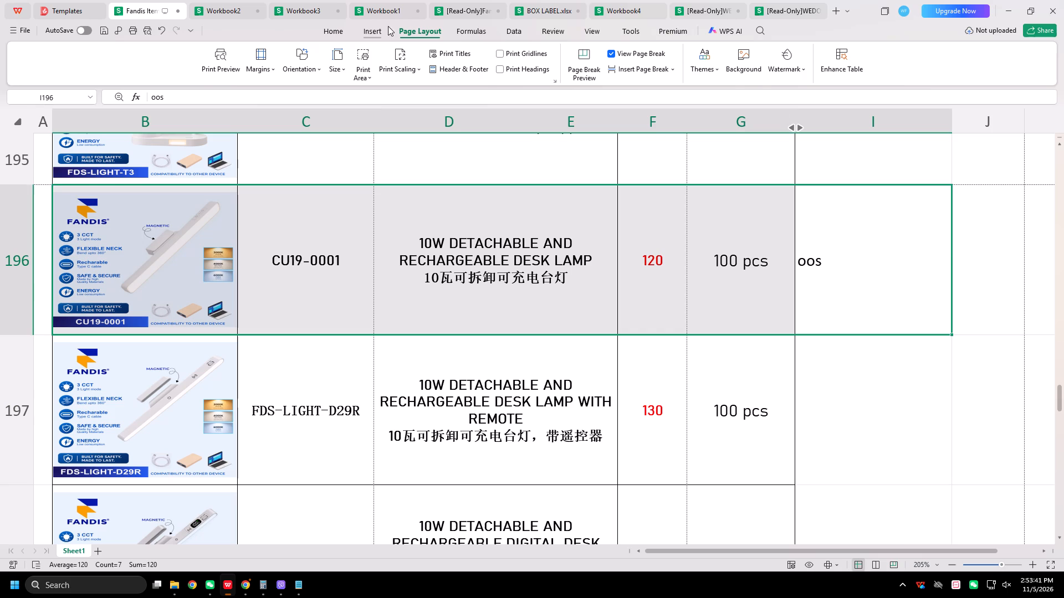
{"action": "left_click", "coordinate": [329, 32]}
{"action": "left_click", "coordinate": [236, 68]}
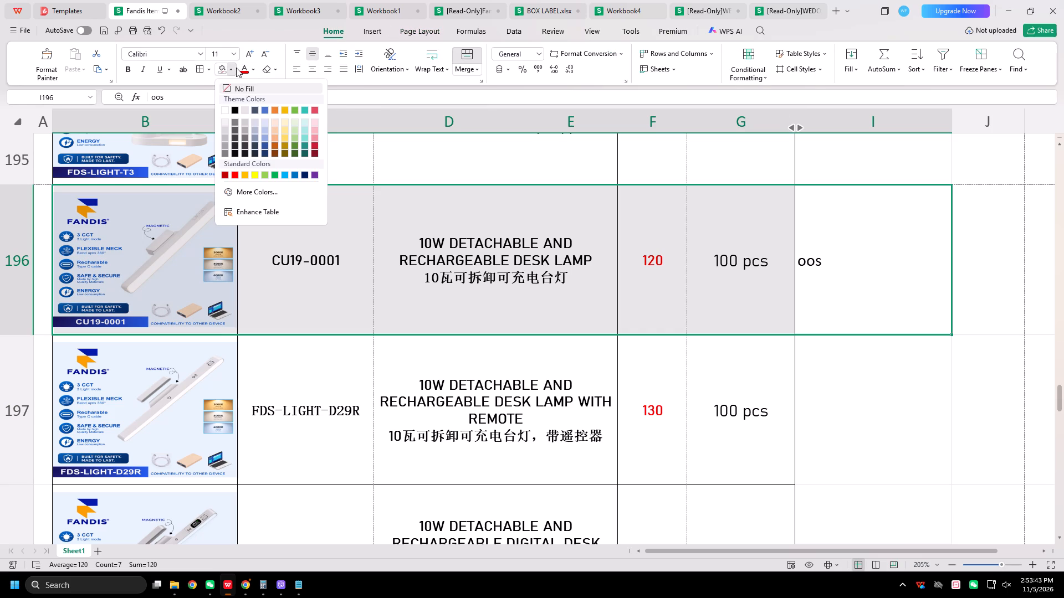
{"action": "left_click", "coordinate": [235, 175]}
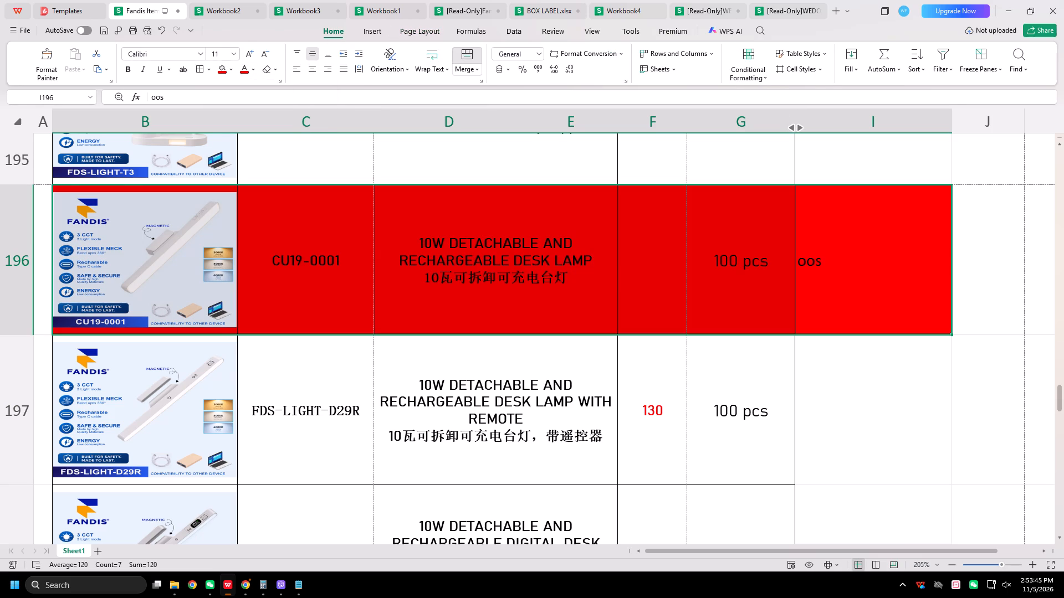
Copy the CU19-0001 and FDS-LIGHT-D29R rows including column I and send them as a picture in the AAA MDSG 2 chat in Weixin.
{"action": "left_click_drag", "start_coordinate": [893, 432], "coordinate": [65, 220]}
{"action": "key", "text": "ctrl+c"}
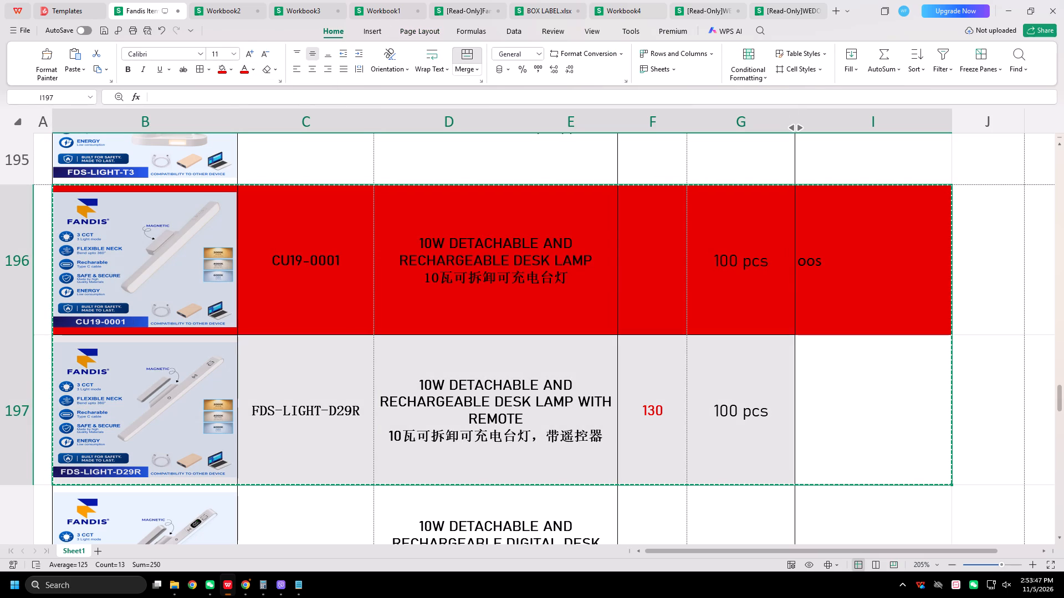
{"action": "left_click", "coordinate": [207, 590]}
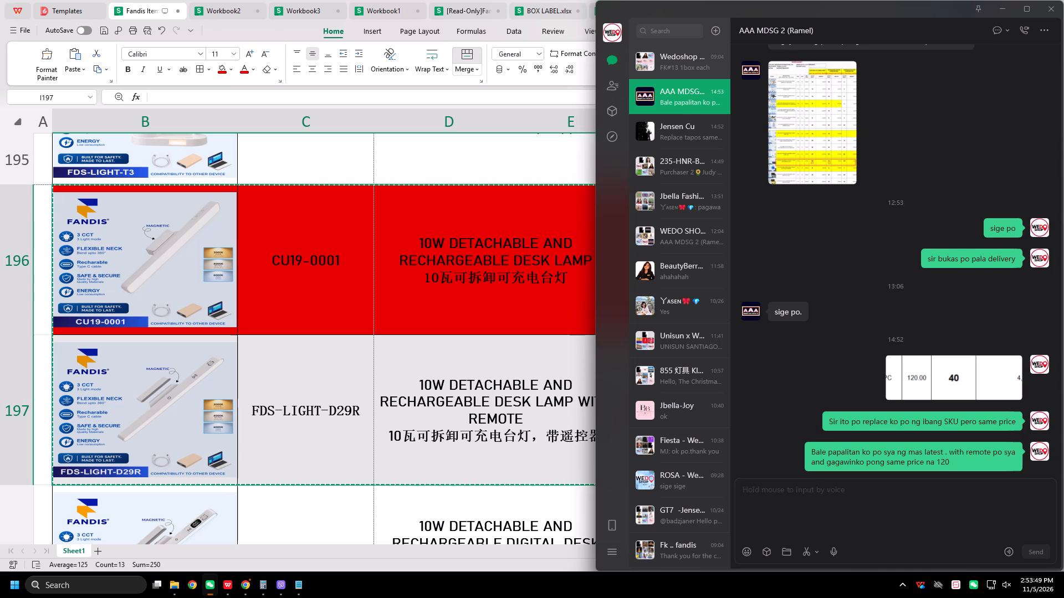
{"action": "left_click", "coordinate": [813, 507]}
{"action": "key", "text": "ctrl+v"}
{"action": "key", "text": "Return"}
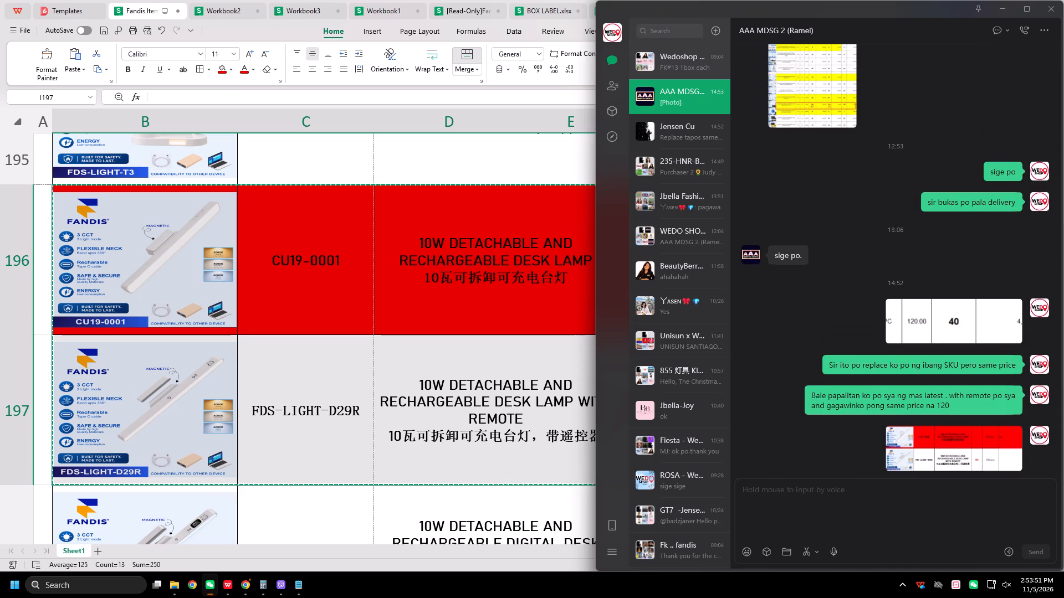
Send the message "bale si D29R 130 po sya , pero bigay ko po sainyo ng 120" in the AAA MDSG 2 chat.
{"action": "left_click", "coordinate": [823, 508]}
{"action": "type", "text": "bale si D29R"}
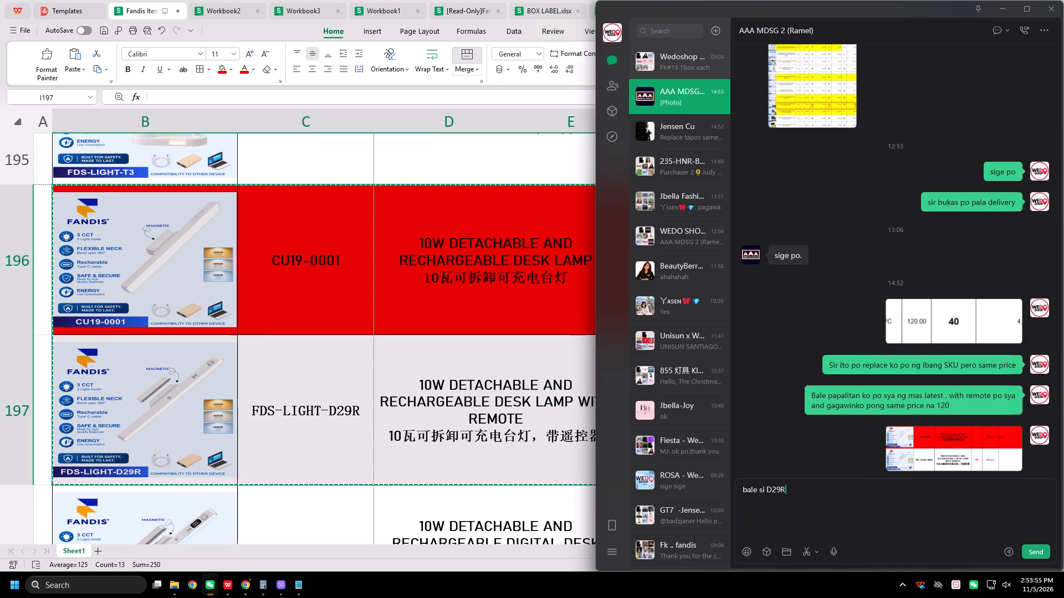
{"action": "key", "text": "space"}
{"action": "type", "text": "130 po sya"}
{"action": "key", "text": "space"}
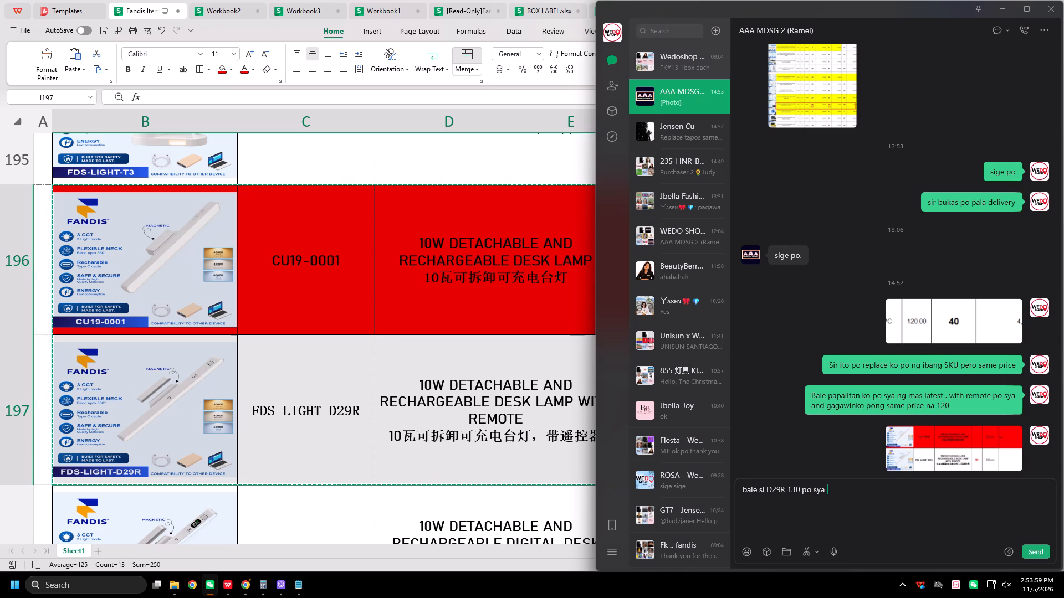
{"action": "type", "text": ","}
{"action": "key", "text": "space"}
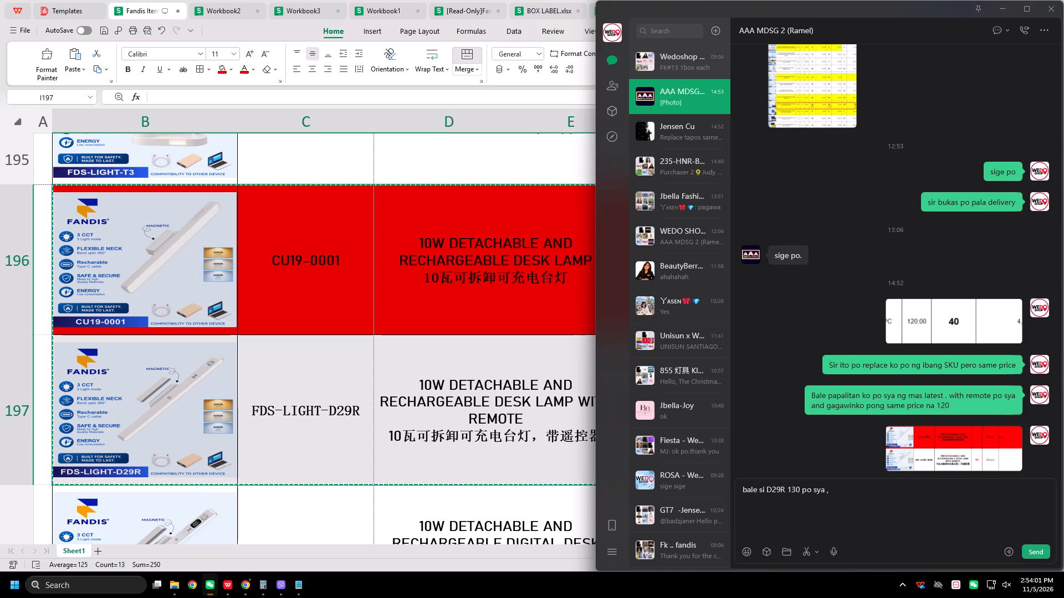
{"action": "type", "text": "pero bigay ko po sainyo g"}
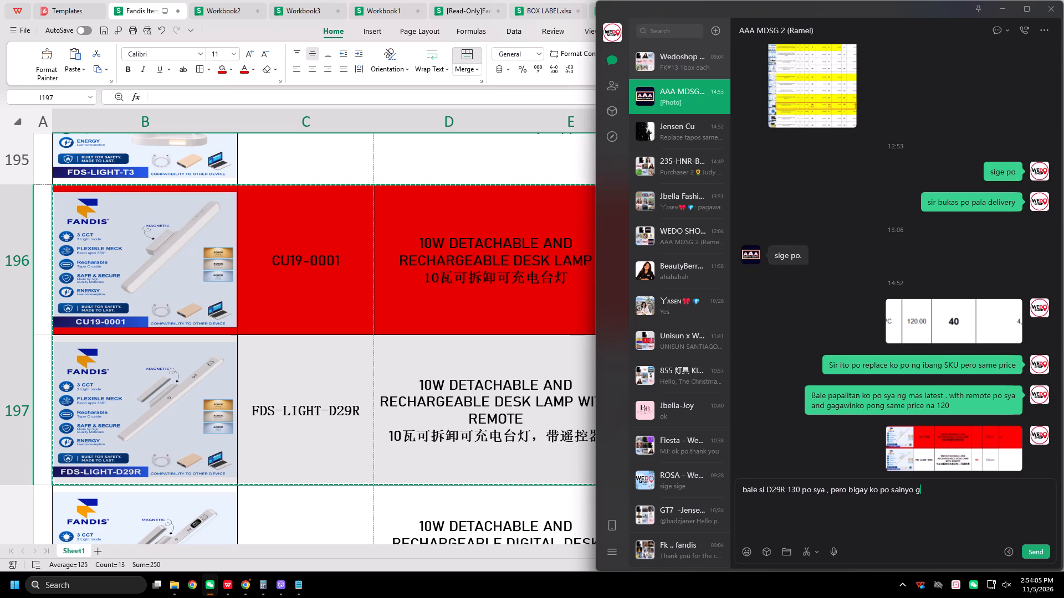
{"action": "key", "text": "BackSpace"}
{"action": "type", "text": "ng 120"}
{"action": "key", "text": "Return"}
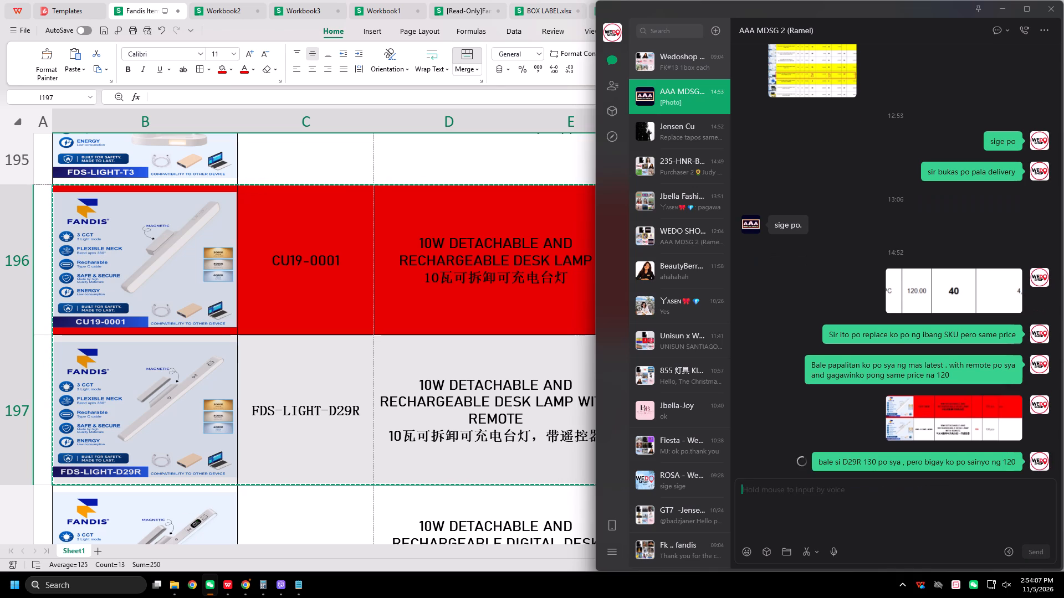
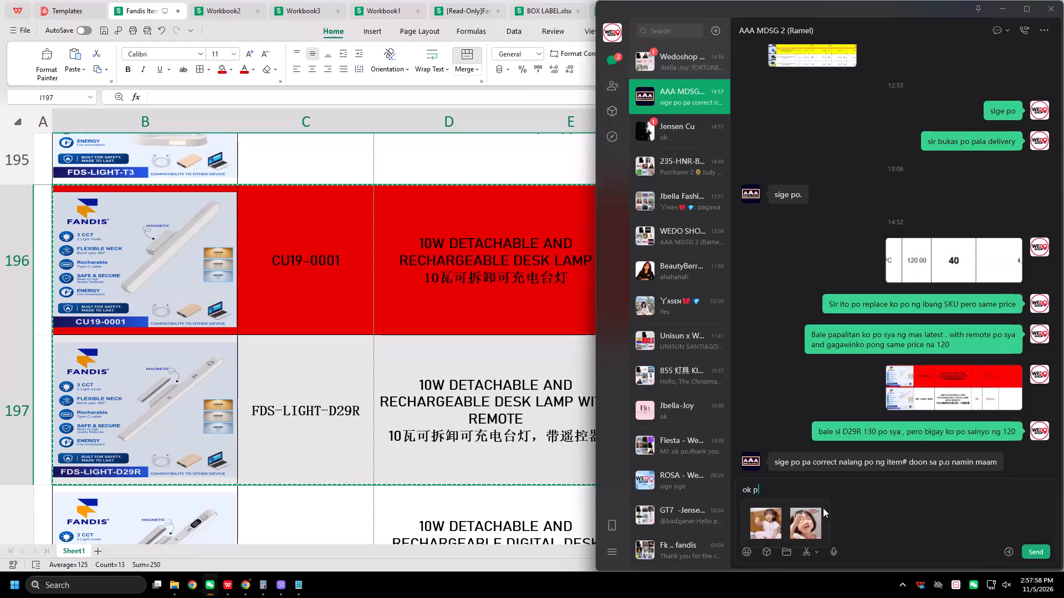
Send the replies "ok po" and "thank you po" in the AAA MDSG 2 chat.
{"action": "key", "text": "Return"}
{"action": "type", "text": "thank you po"}
{"action": "key", "text": "Return"}
Reply "ok po" to the message about Fortune King in the Wedoshop PO group chat.
{"action": "key", "text": "Up"}
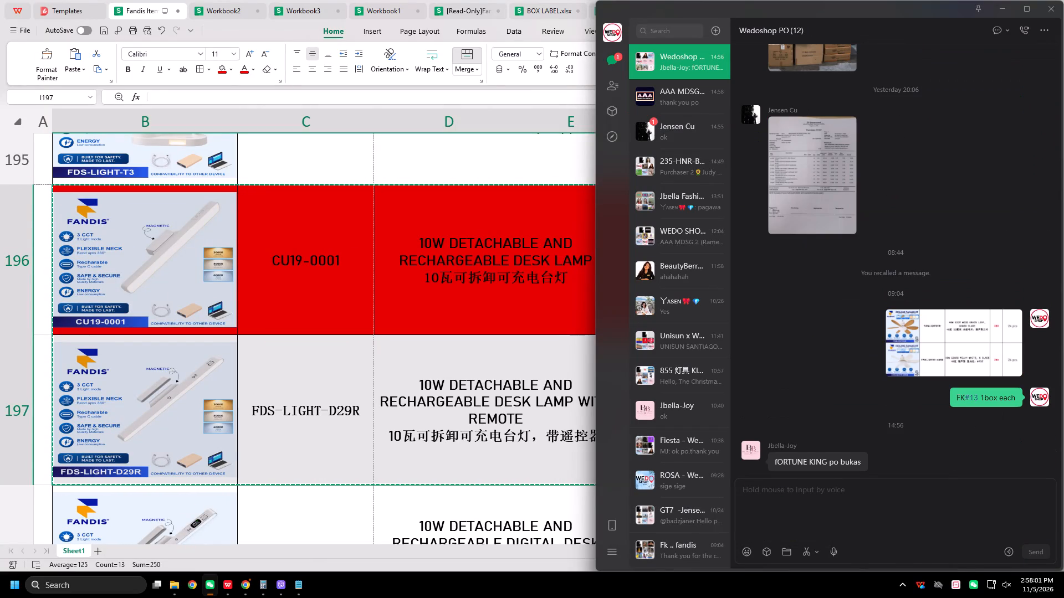
{"action": "left_click", "coordinate": [823, 508]}
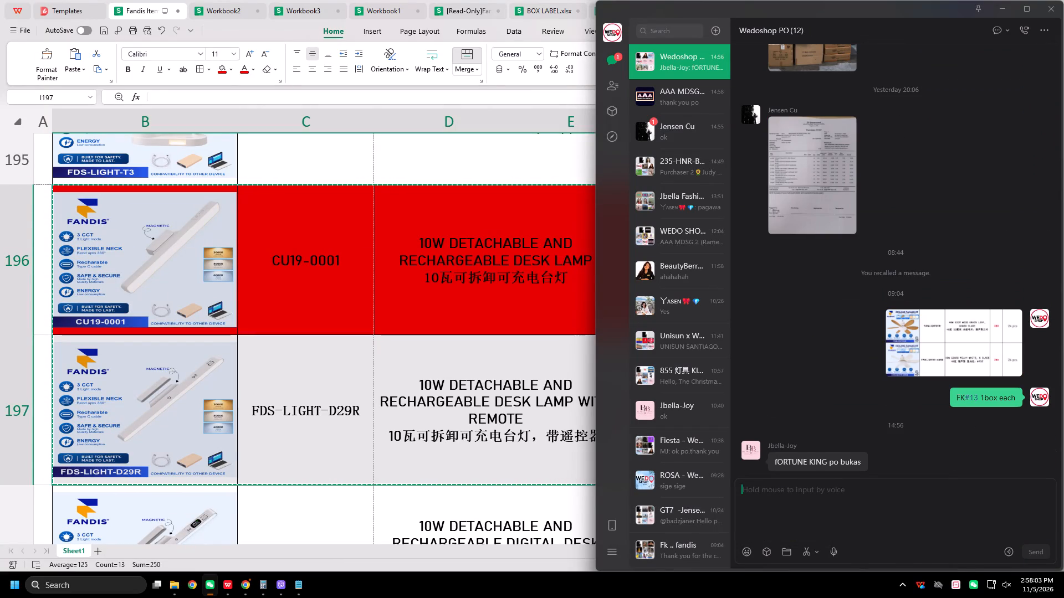
{"action": "type", "text": "ok po"}
{"action": "key", "text": "space"}
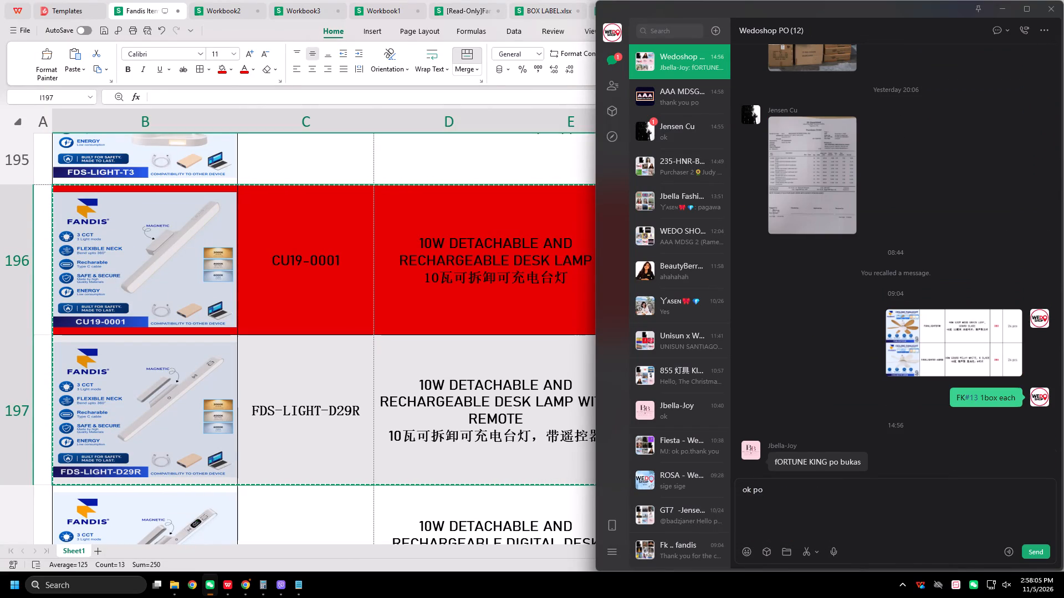
{"action": "key", "text": "BackSpace"}
{"action": "key", "text": "Return"}
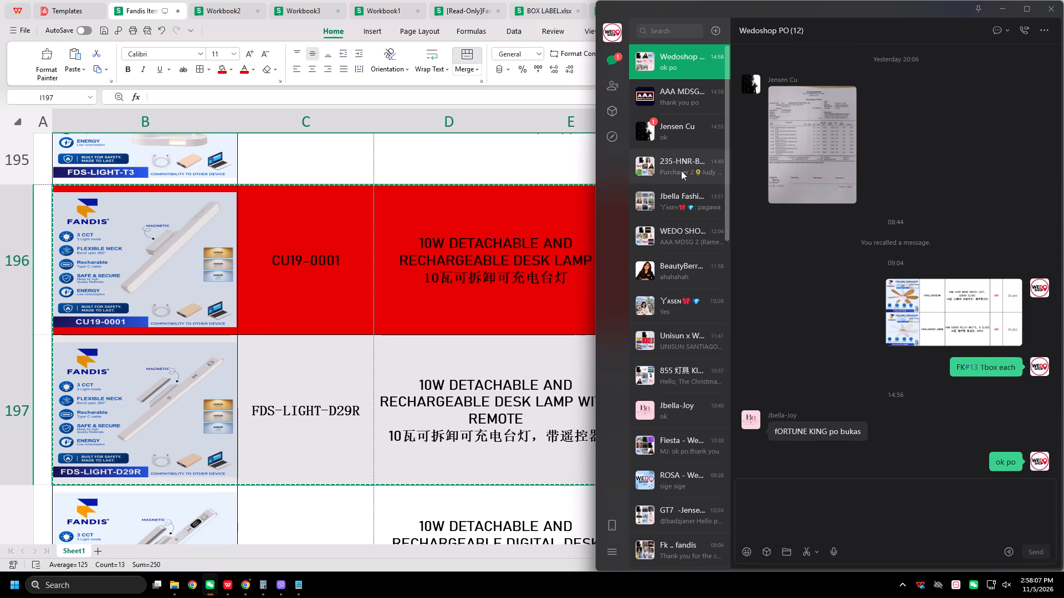
Check the remaining unread chat, and return to the AAA MDSG 2 conversation.
{"action": "left_click", "coordinate": [694, 130]}
{"action": "left_click", "coordinate": [681, 86]}
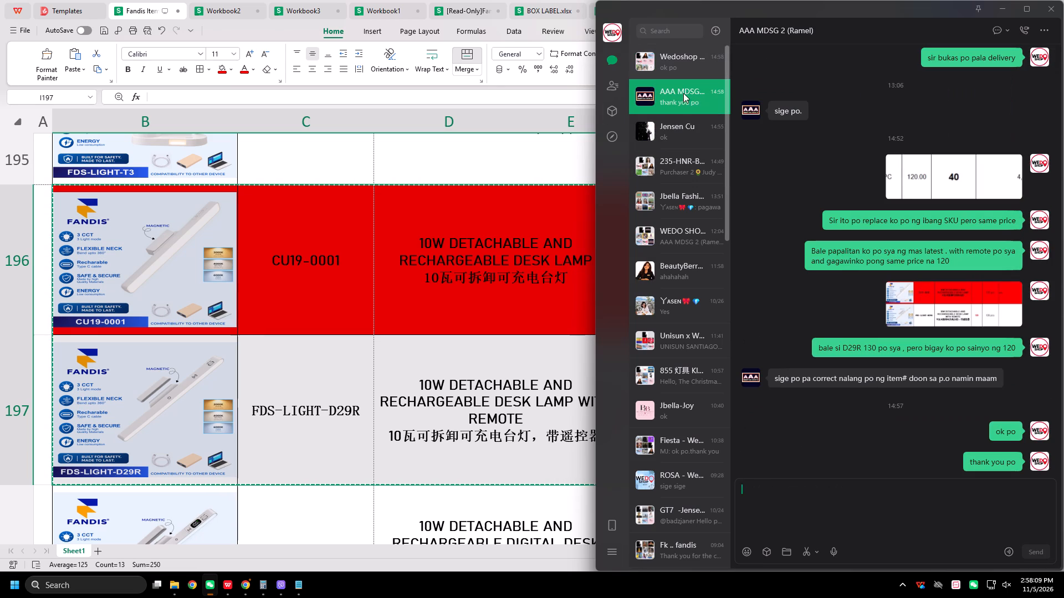
Hide the CU19-0001 row, row 196, in the Fandis price list in WPS Office and clear the copy selection.
{"action": "left_click", "coordinate": [309, 224]}
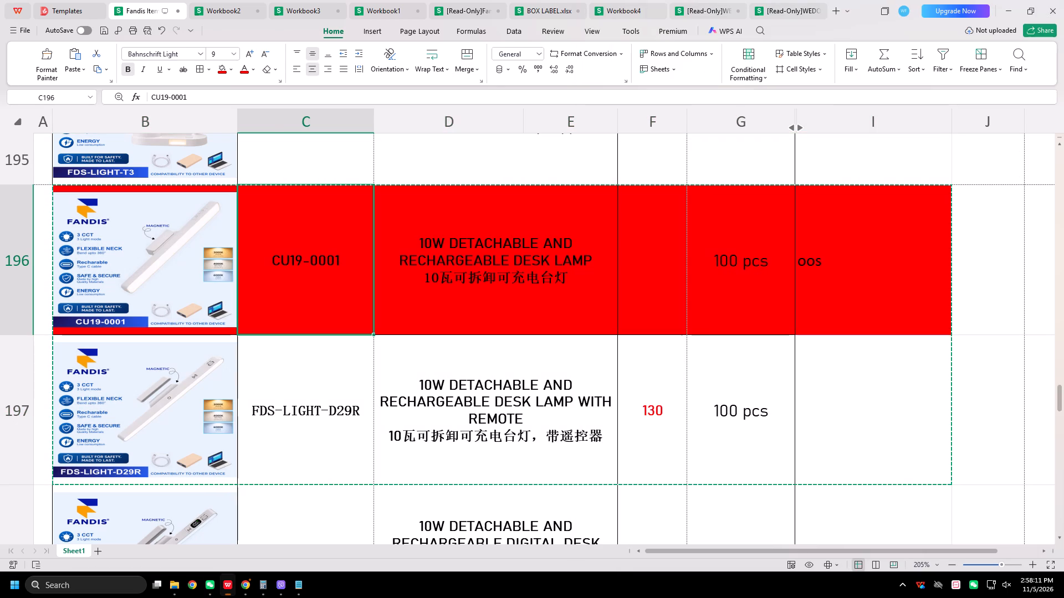
{"action": "left_click", "coordinate": [15, 243]}
{"action": "right_click", "coordinate": [15, 243]}
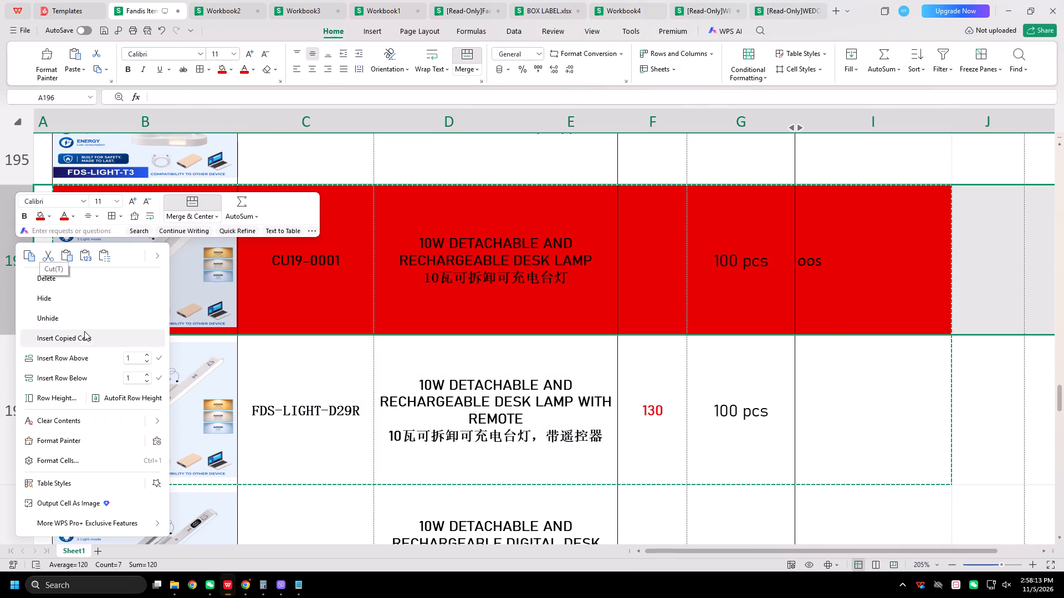
{"action": "left_click", "coordinate": [64, 298]}
{"action": "left_click", "coordinate": [585, 271]}
{"action": "key", "text": "Escape"}
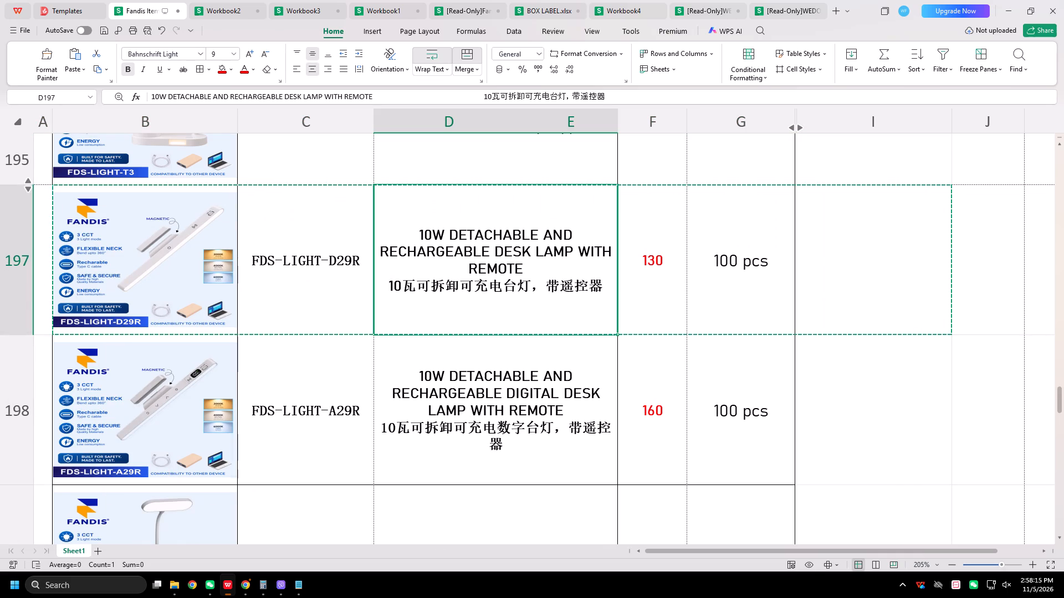
Increase the height of empty row 229, between the desk lamp list and the solar light pricelist.
{"action": "scroll", "coordinate": [333, 337], "scroll_direction": "down", "scroll_amount": 10}
{"action": "scroll", "coordinate": [177, 414], "scroll_direction": "down", "scroll_amount": 5, "text": "ctrl"}
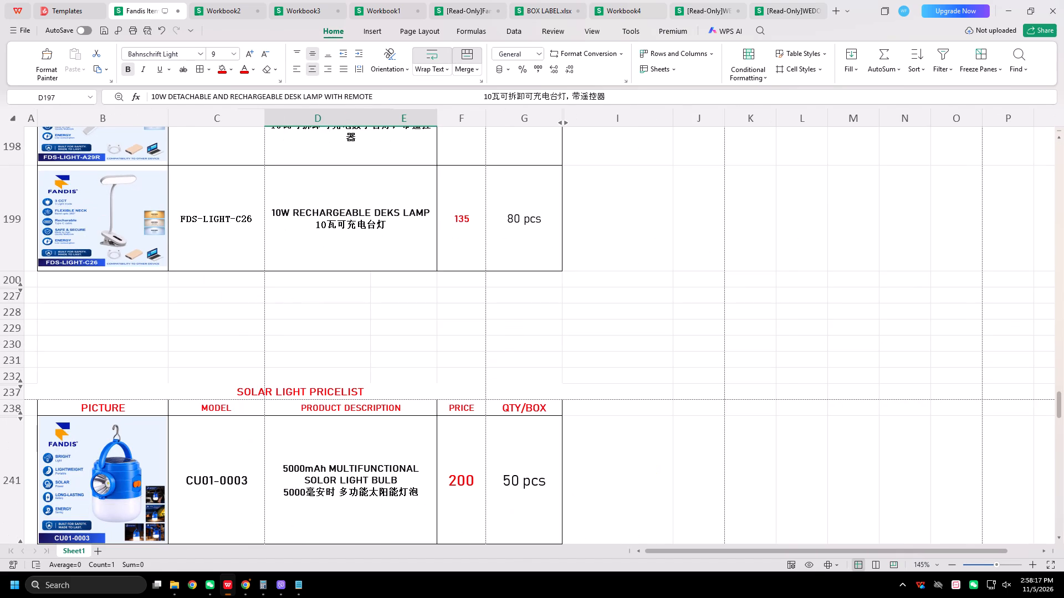
{"action": "left_click_drag", "start_coordinate": [11, 313], "coordinate": [15, 366]}
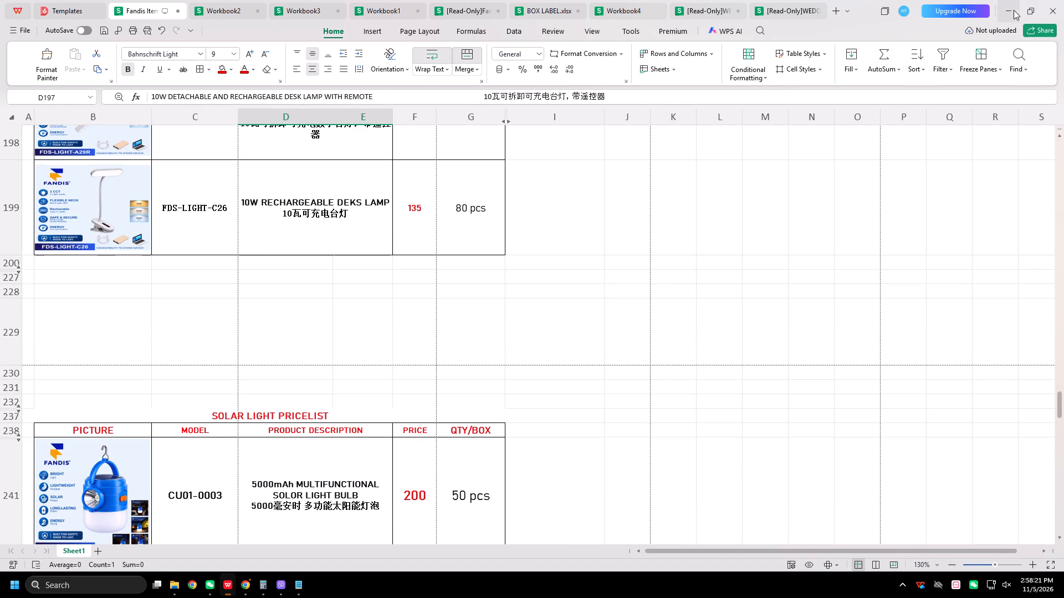
Switch to the Ecount Sales List in the browser.
{"action": "left_click", "coordinate": [1011, 9]}
{"action": "left_click", "coordinate": [270, 411]}
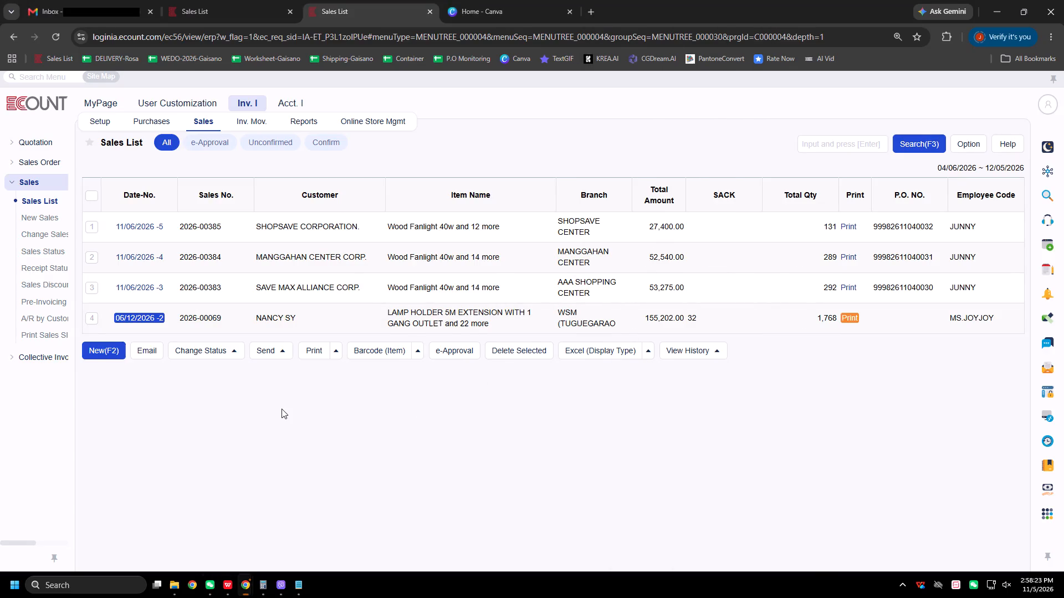
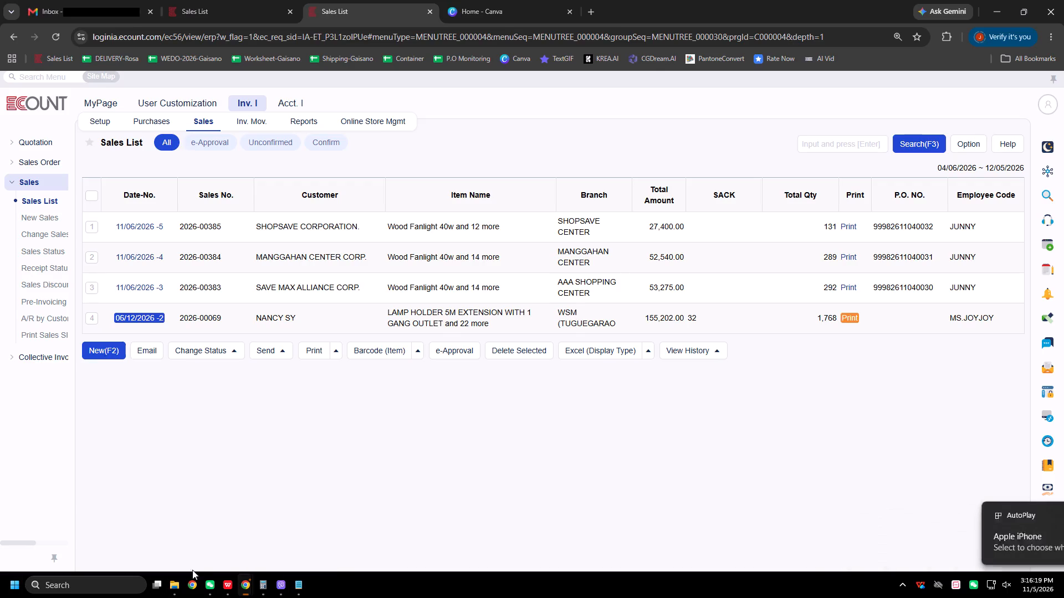
{"action": "left_click", "coordinate": [208, 585]}
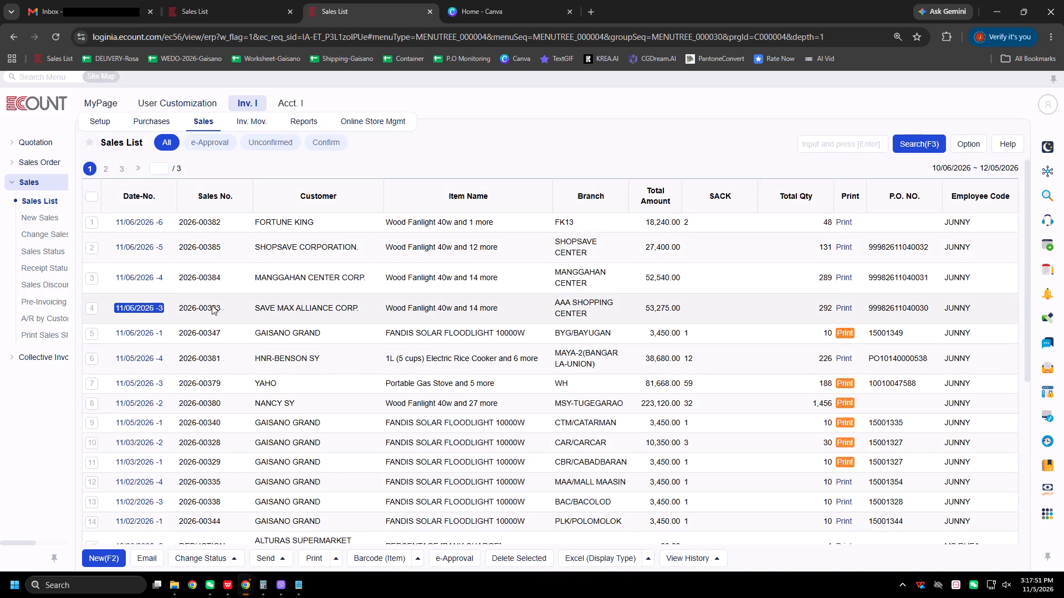
Open the print preview of the SHOPSAVE, MANGGAHAN and SAVE MAX sales together, using the Wedo 15 template.
{"action": "left_click", "coordinate": [93, 246]}
{"action": "left_click", "coordinate": [91, 282]}
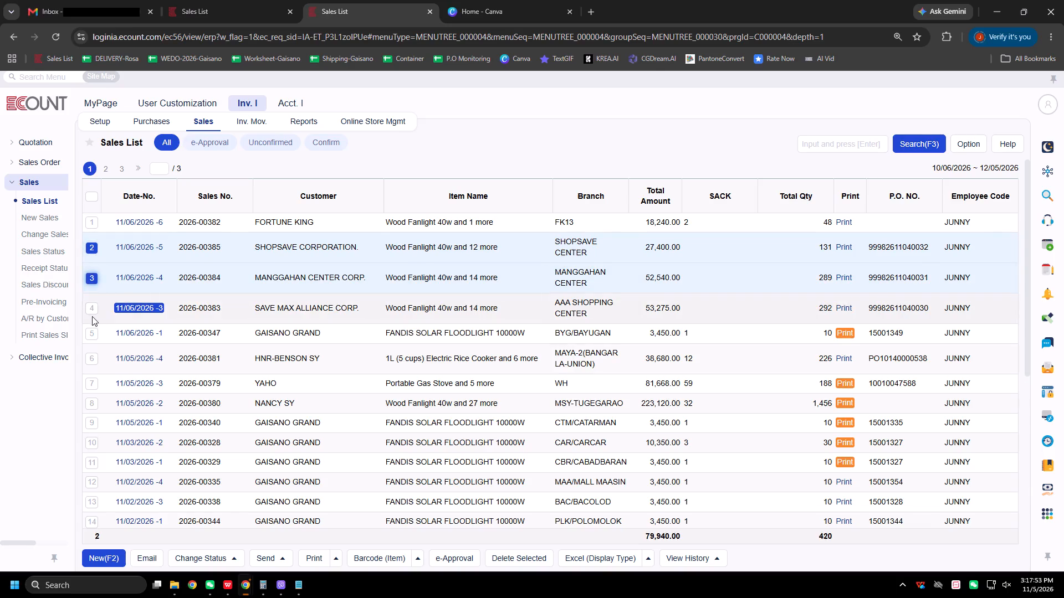
{"action": "left_click", "coordinate": [91, 311]}
{"action": "left_click", "coordinate": [313, 564]}
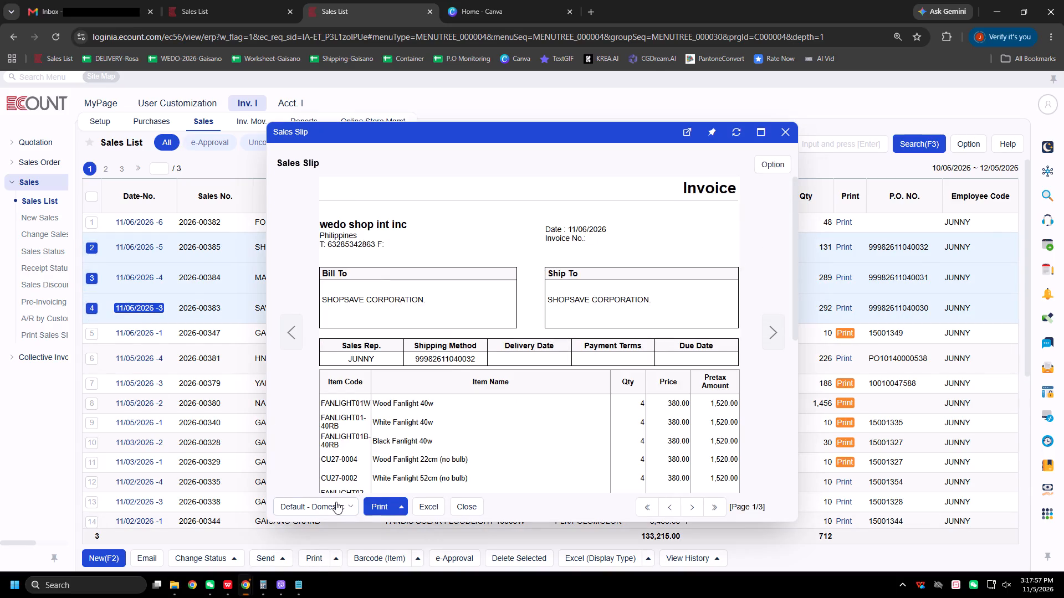
{"action": "left_click", "coordinate": [336, 502]}
{"action": "scroll", "coordinate": [350, 429], "scroll_direction": "down", "scroll_amount": 2}
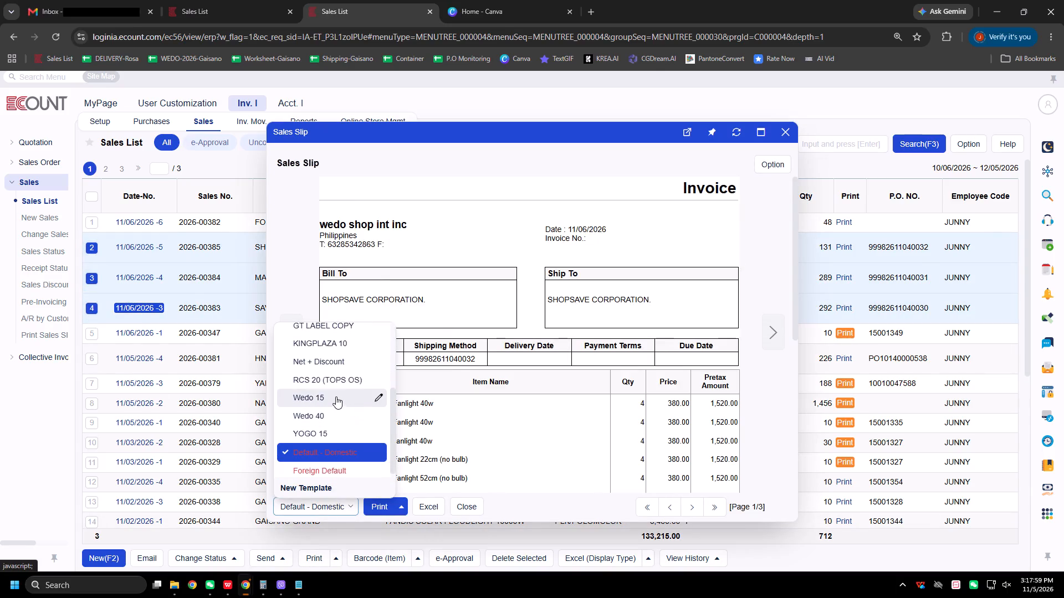
{"action": "left_click", "coordinate": [336, 396]}
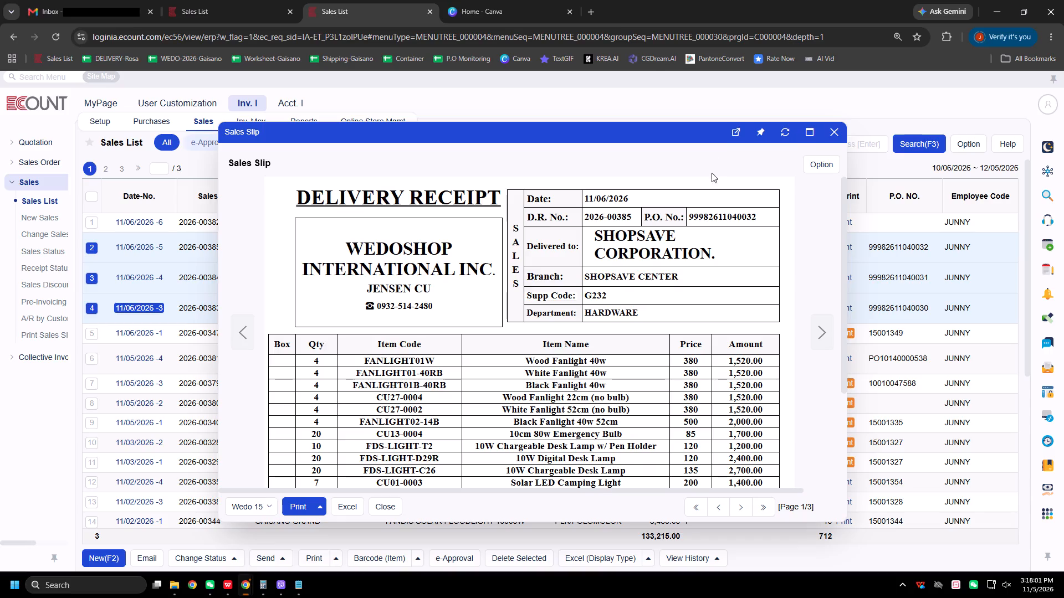
Maximize the slip preview, capture the SHOPSAVE CORPORATION delivery receipt, 2026-00385, as a screenshot, and send it to the WEDO - MALYN chat in Weixin.
{"action": "left_click", "coordinate": [805, 135]}
{"action": "key", "text": "alt+a"}
{"action": "left_click_drag", "start_coordinate": [242, 115], "coordinate": [797, 506]}
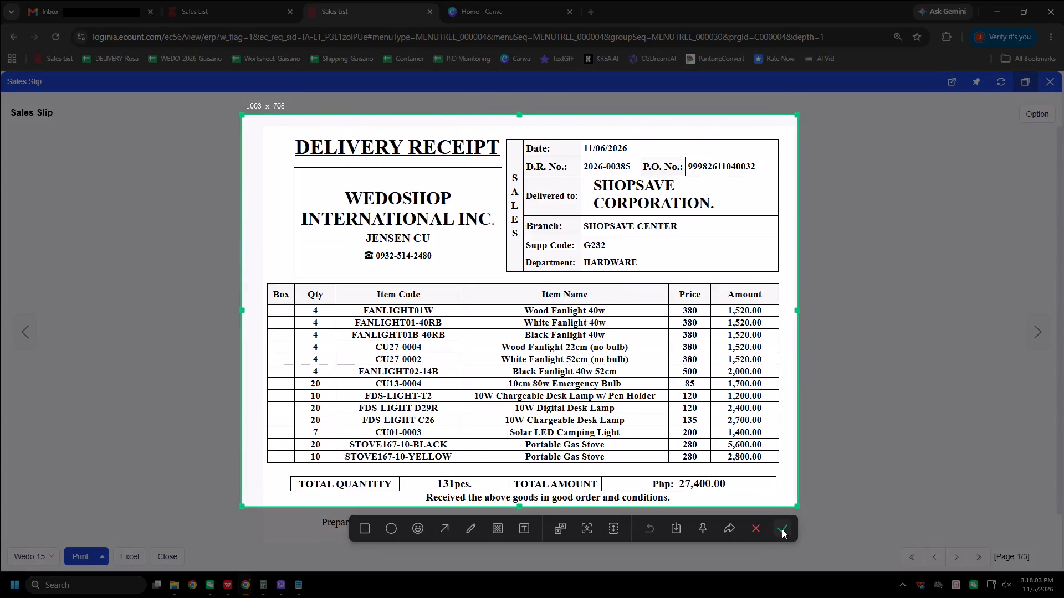
{"action": "left_click", "coordinate": [782, 529]}
{"action": "key", "text": "alt+Tab"}
{"action": "key", "text": "alt+Tab"}
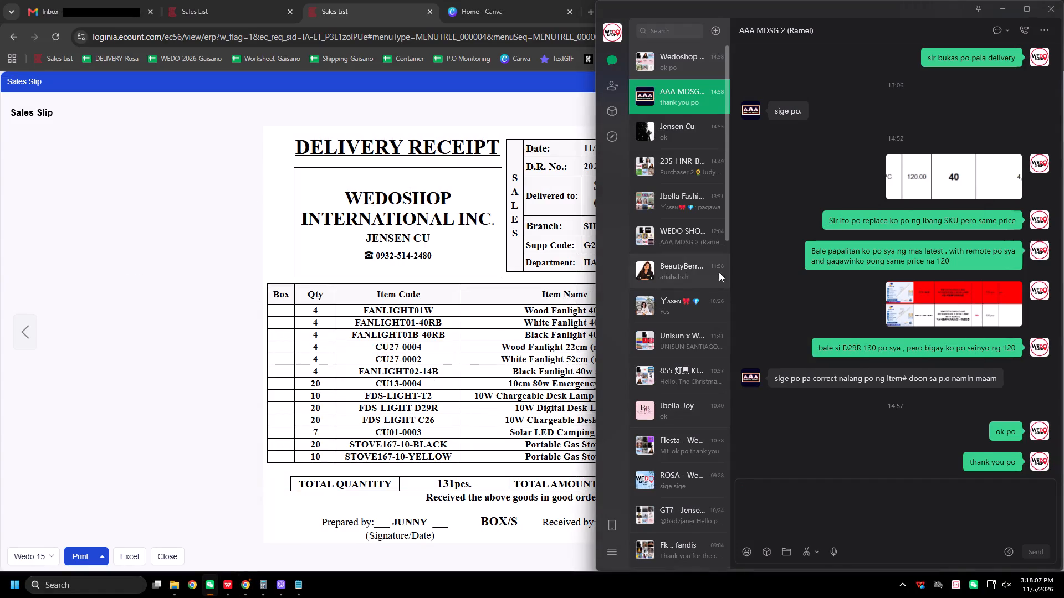
{"action": "scroll", "coordinate": [685, 395], "scroll_direction": "down", "scroll_amount": 4}
{"action": "left_click", "coordinate": [686, 486]}
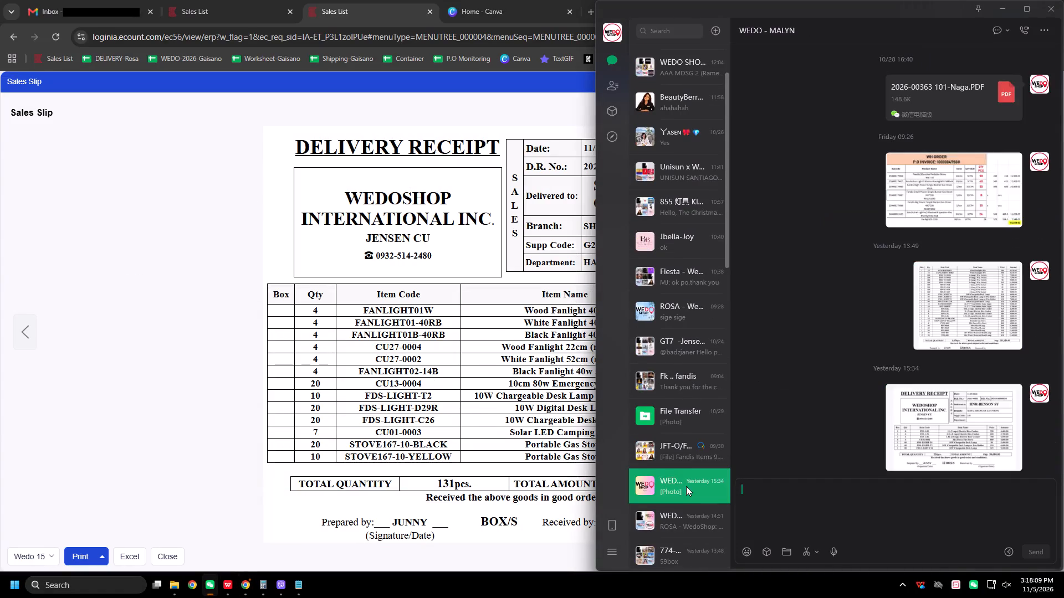
{"action": "key", "text": "ctrl+v"}
{"action": "key", "text": "Return"}
Capture the MANGGAHAN CENTER CORP. delivery receipt, 2026-00384, from the Ecount preview and send the screenshot to the WEDO - MALYN chat in Weixin.
{"action": "key", "text": "alt+Tab"}
{"action": "left_click", "coordinate": [1042, 331]}
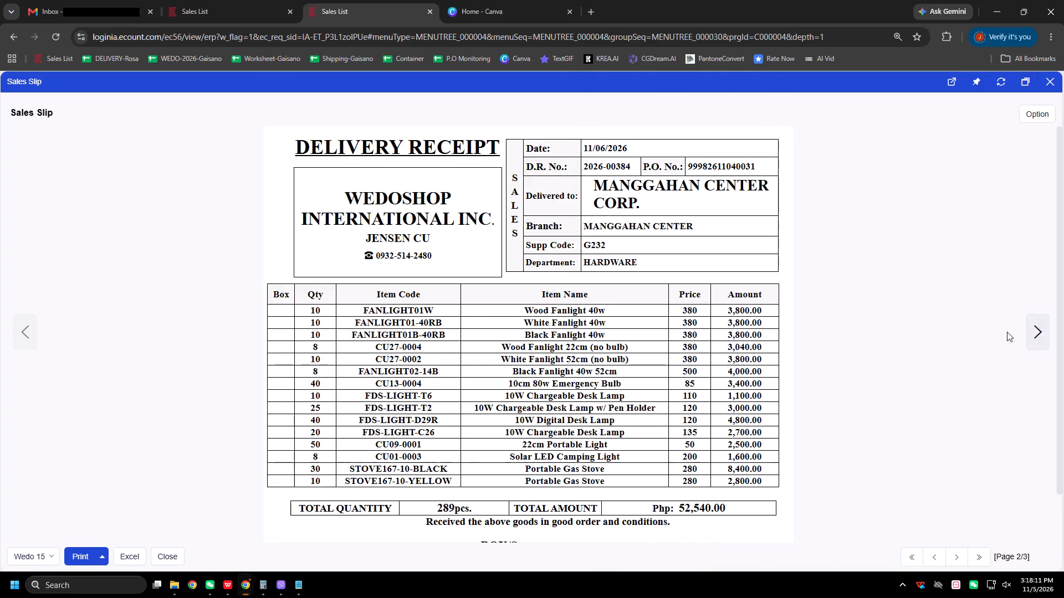
{"action": "key", "text": "alt+a"}
{"action": "left_click_drag", "start_coordinate": [249, 115], "coordinate": [789, 520]}
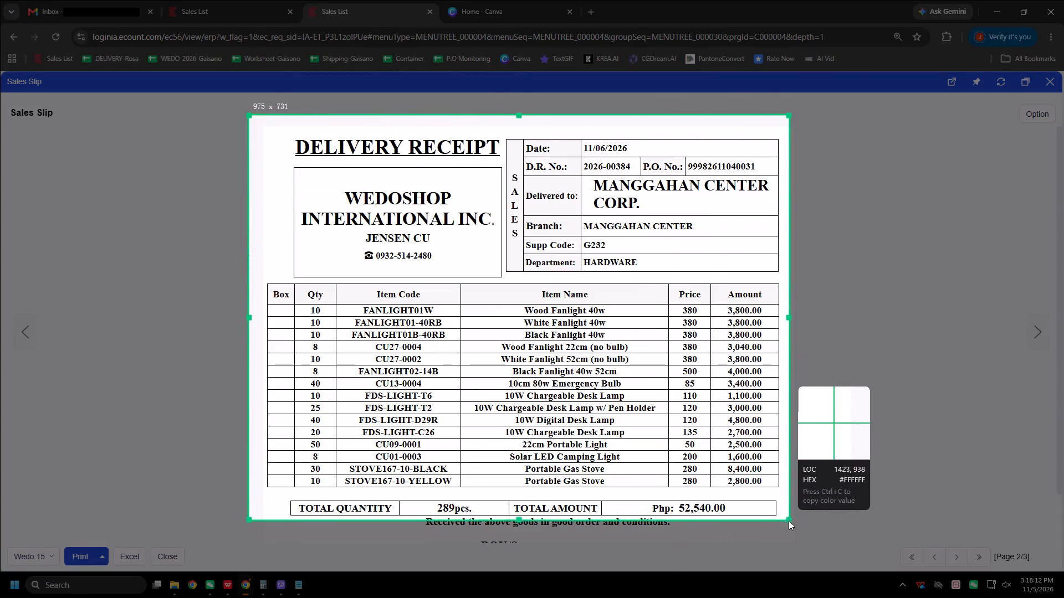
{"action": "left_click_drag", "start_coordinate": [789, 520], "coordinate": [792, 523]}
{"action": "left_click", "coordinate": [777, 545]}
{"action": "key", "text": "alt+Tab"}
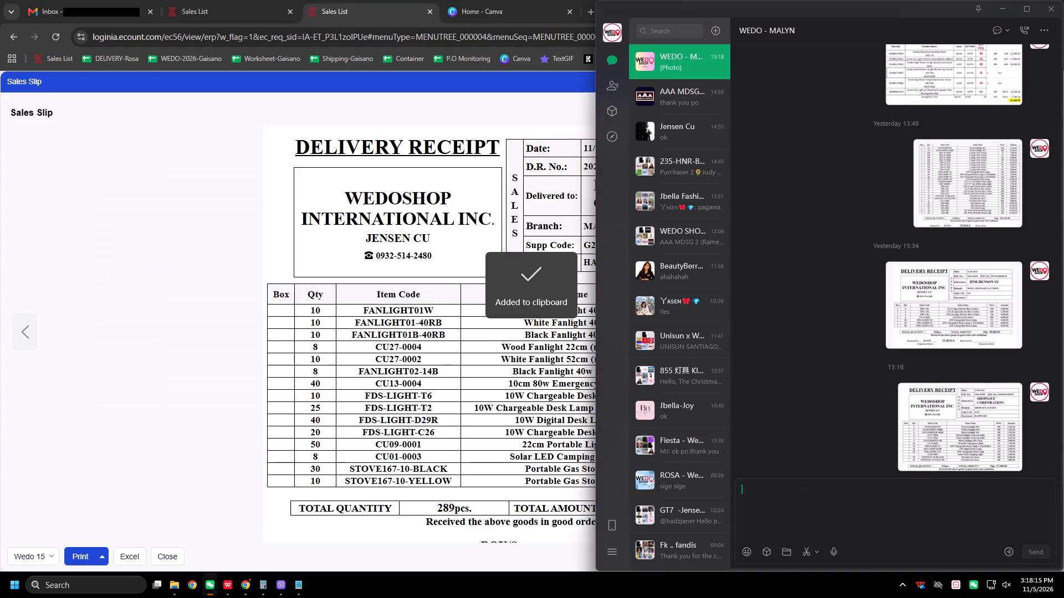
{"action": "key", "text": "ctrl+v"}
{"action": "key", "text": "Return"}
Send a screenshot of Ecount's SAVE MAX ALLIANCE CORP. delivery receipt, 2026-00383, to the WEDO - MALYN chat in Weixin, and close the slip preview.
{"action": "key", "text": "alt+Tab"}
{"action": "left_click", "coordinate": [1043, 332]}
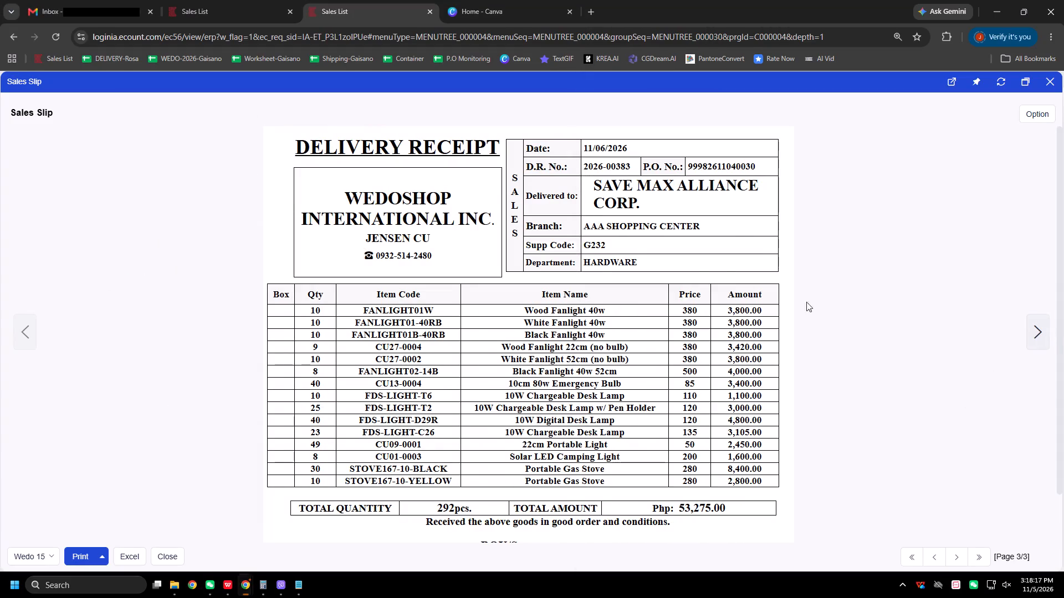
{"action": "key", "text": "alt+a"}
{"action": "left_click_drag", "start_coordinate": [263, 123], "coordinate": [270, 133]}
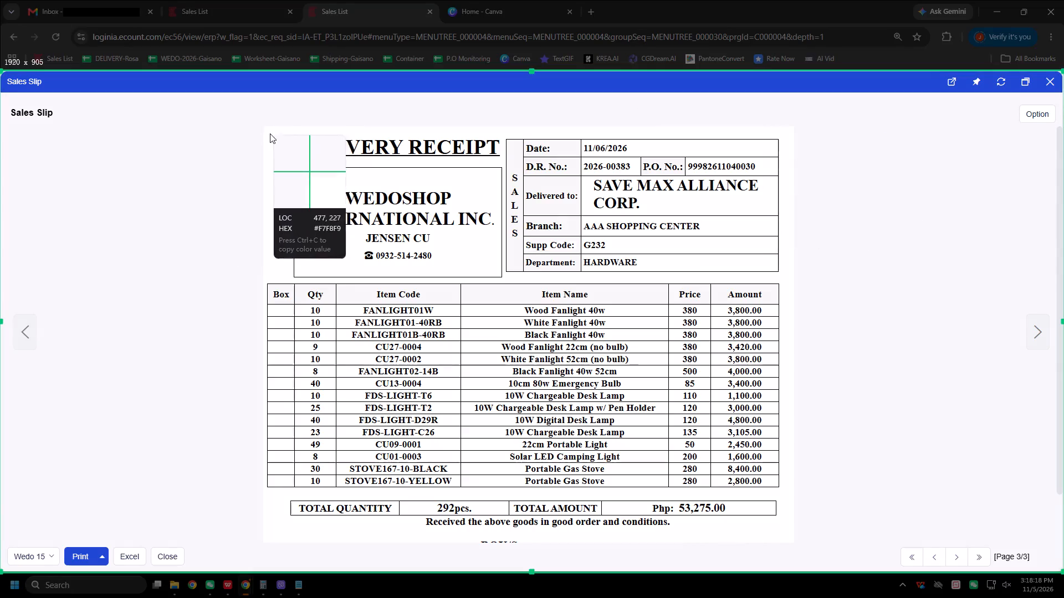
{"action": "left_click_drag", "start_coordinate": [270, 133], "coordinate": [790, 519]}
{"action": "left_click", "coordinate": [775, 542]}
{"action": "key", "text": "alt+Tab"}
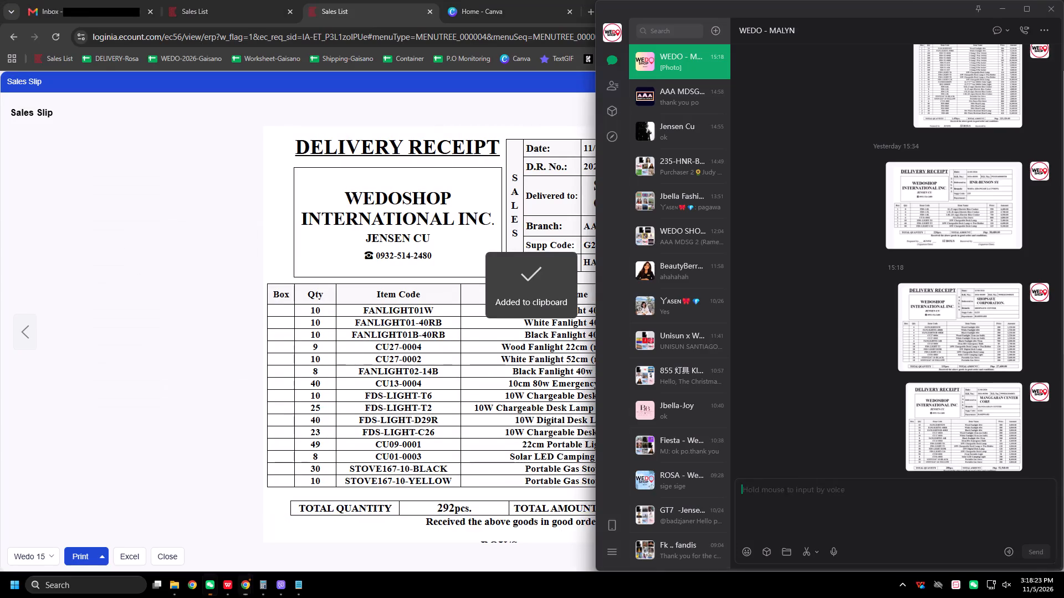
{"action": "key", "text": "ctrl+v"}
{"action": "key", "text": "Return"}
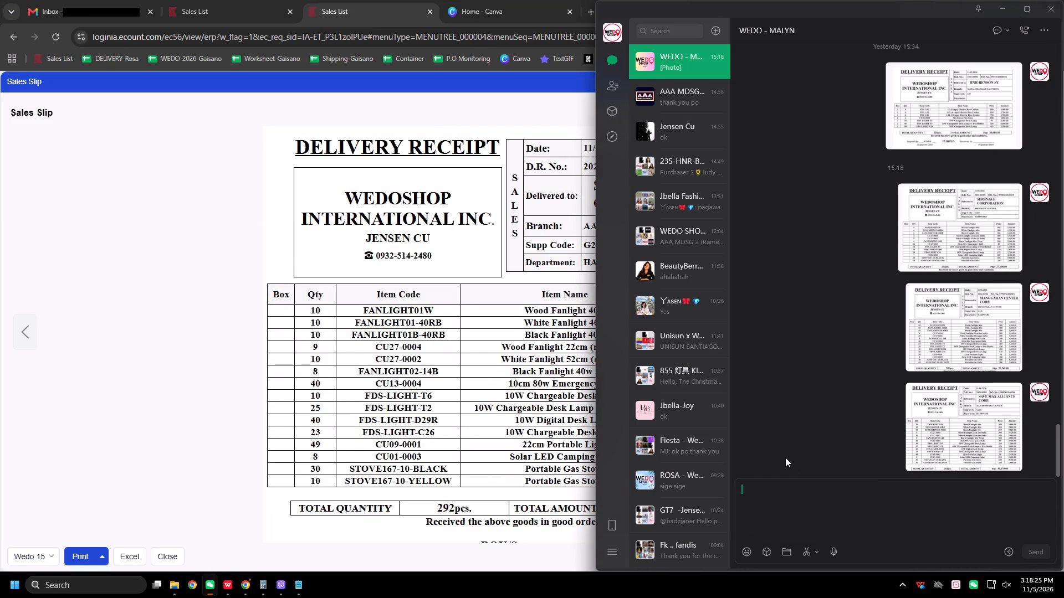
{"action": "left_click", "coordinate": [409, 236]}
{"action": "key", "text": "Escape"}
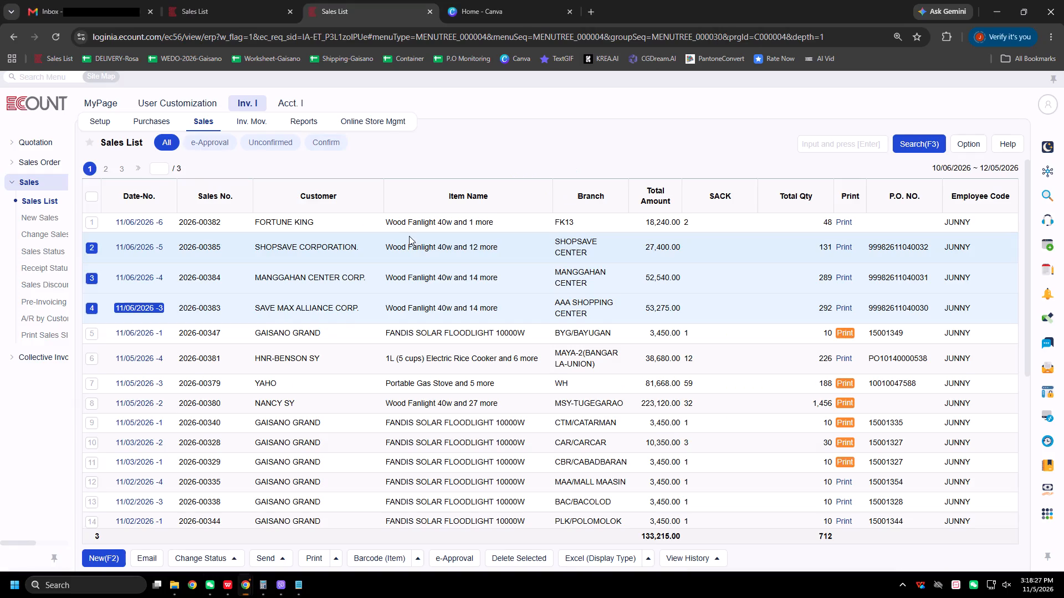